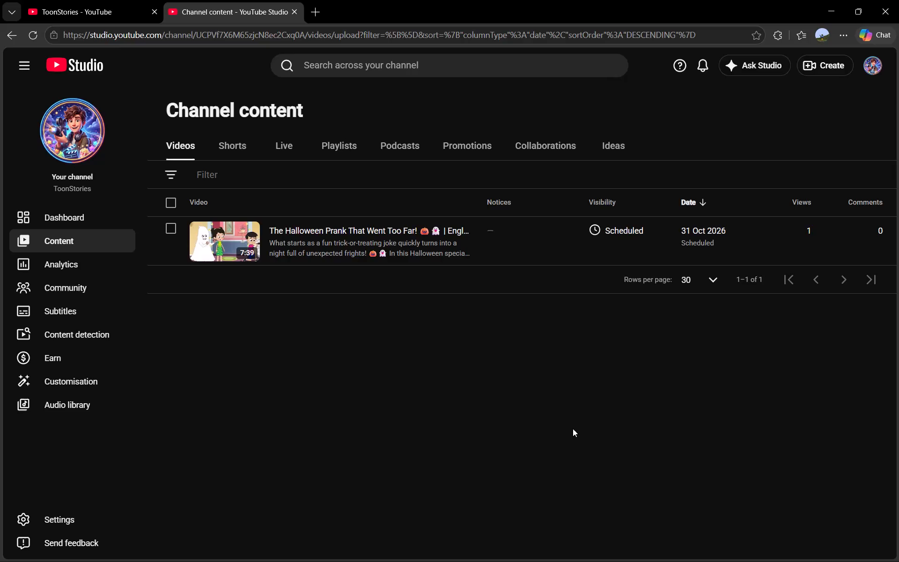
Open the details of the scheduled Halloween prank video and review its title, description, thumbnail, playlist and audience settings.
click(223, 232)
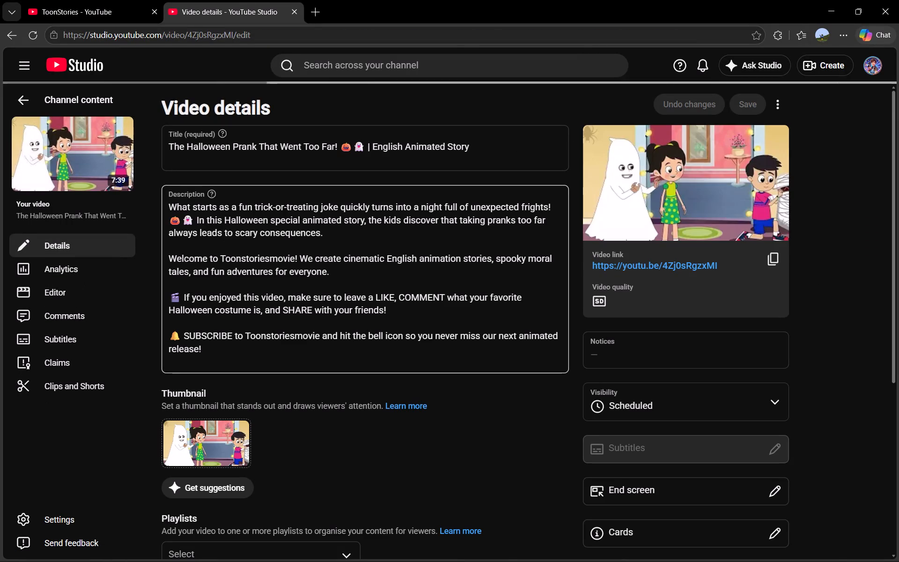
scroll(309, 327, down, 5)
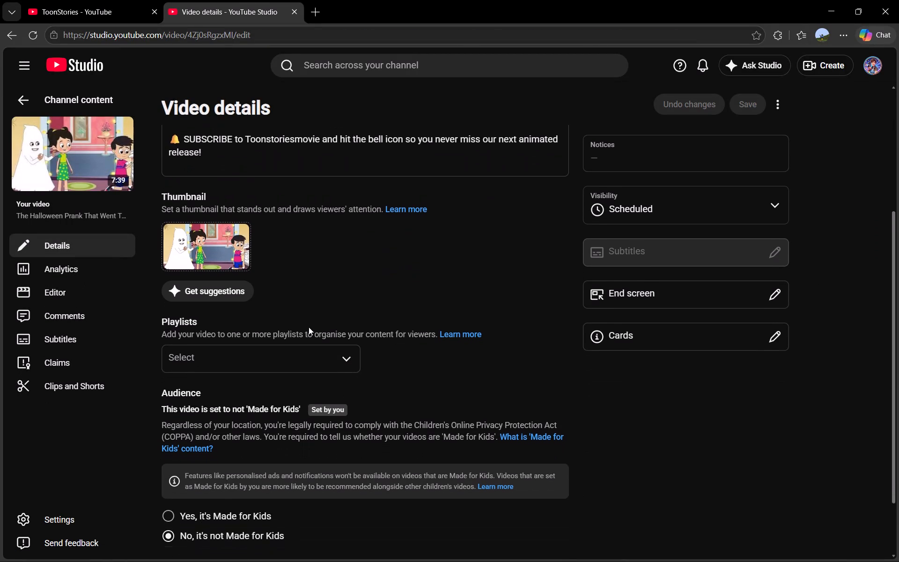
scroll(309, 327, down, 2)
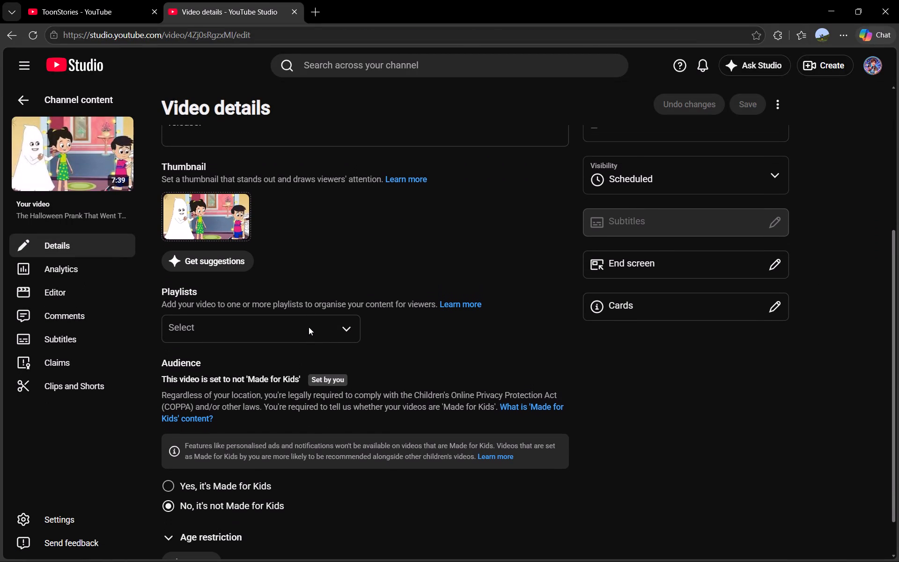
scroll(309, 327, down, 1)
scroll(309, 327, up, 7)
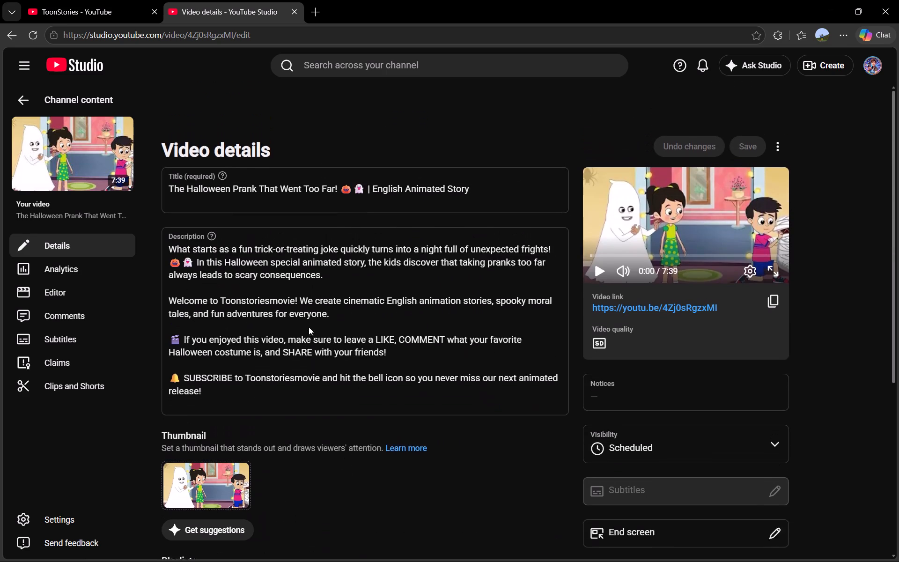
View the Halloween prank video on its YouTube watch page, read its full description, and close that page.
click(65, 150)
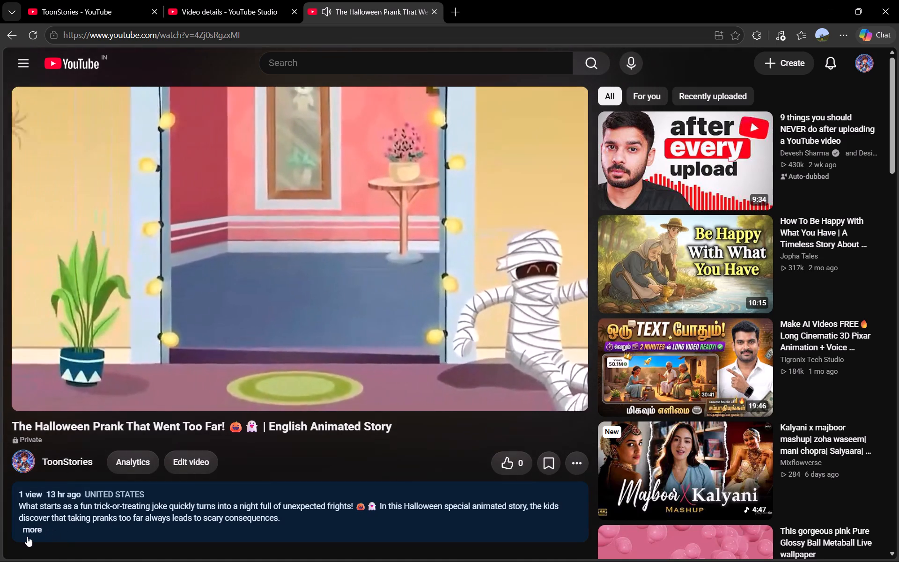
click(35, 527)
scroll(35, 527, down, 2)
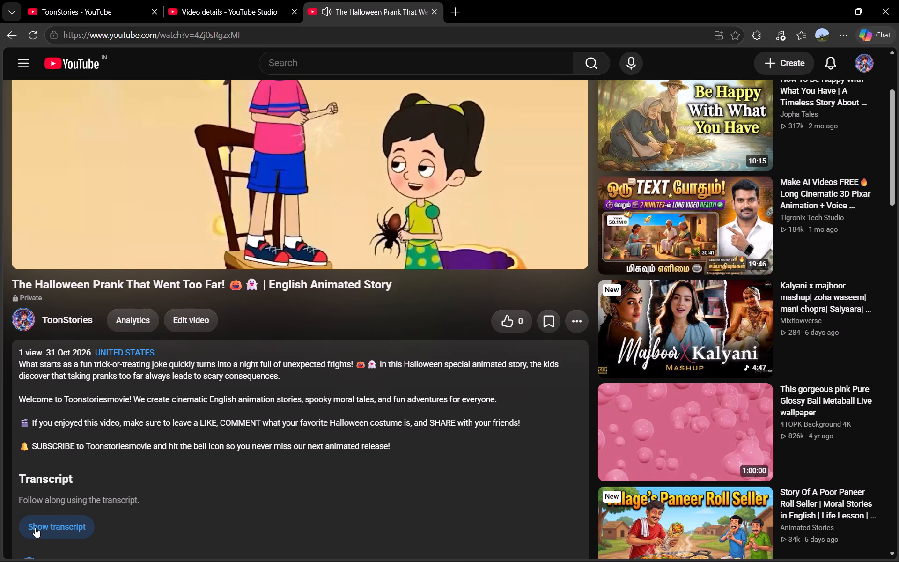
scroll(35, 527, up, 4)
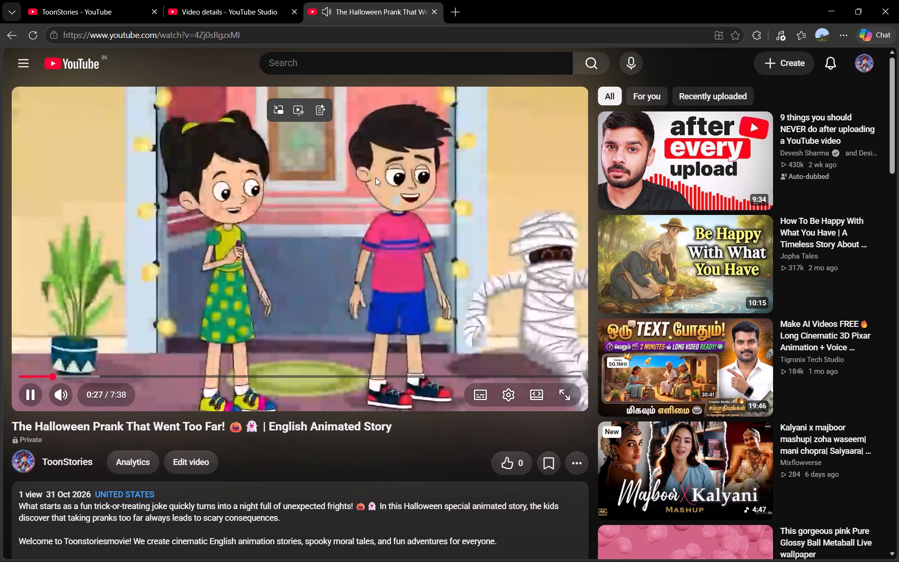
click(431, 9)
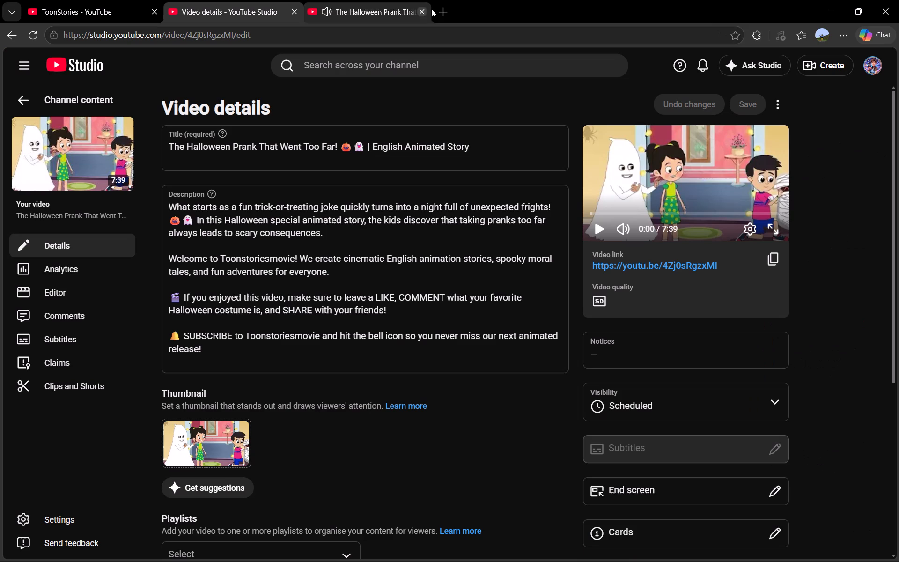
Open YouTube in a new tab and switch to the CarCrashImpact account.
click(318, 15)
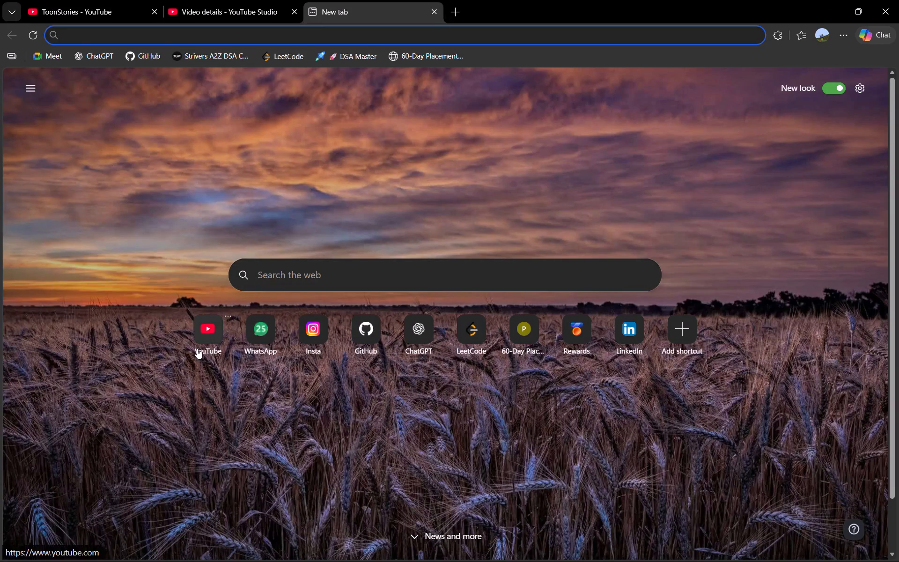
click(197, 348)
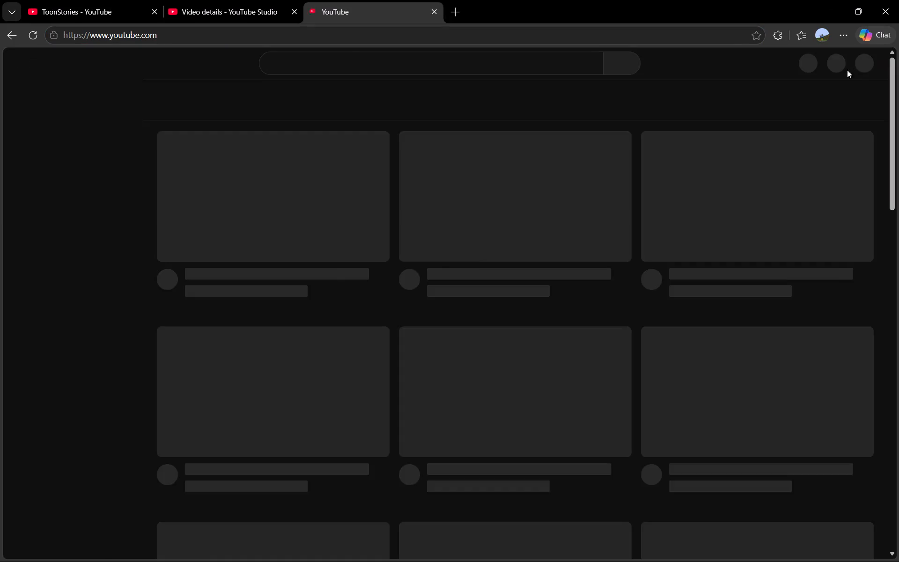
click(866, 65)
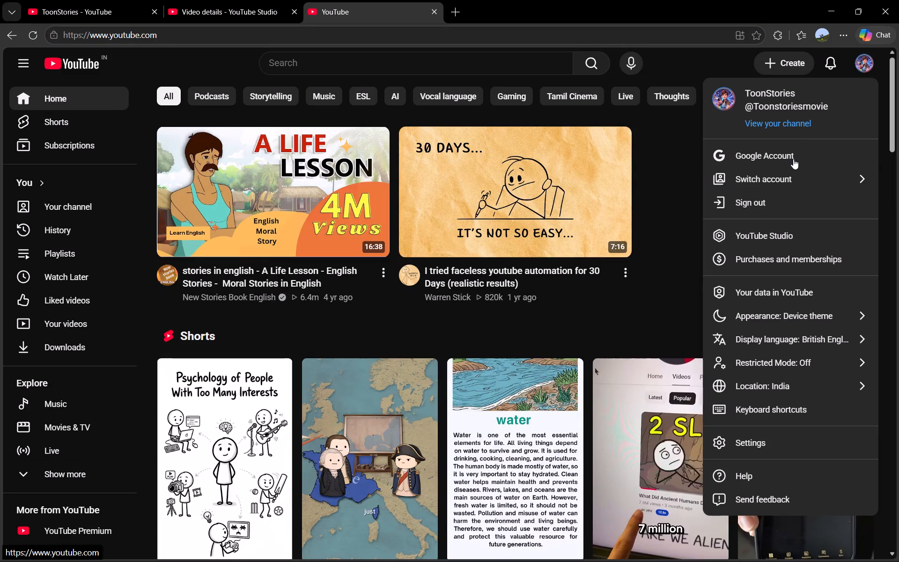
click(802, 174)
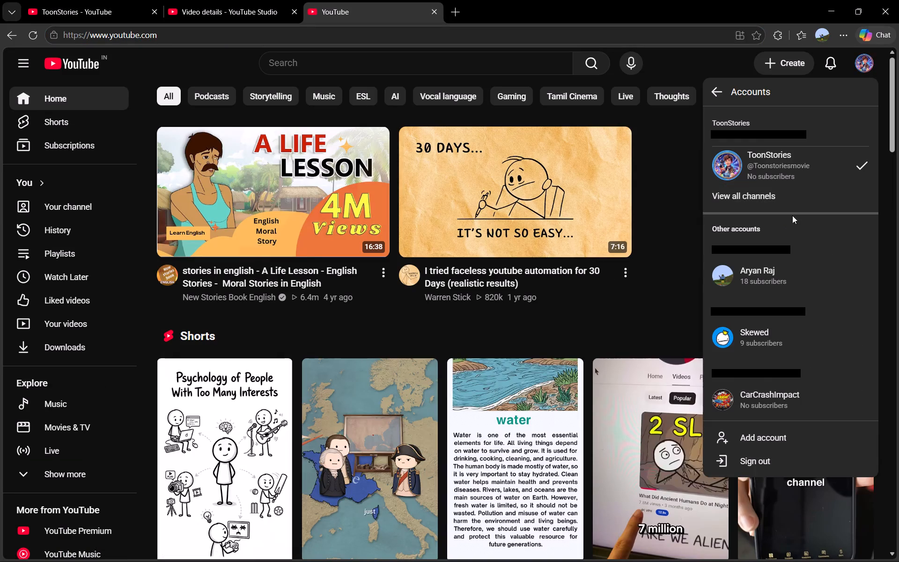
click(764, 418)
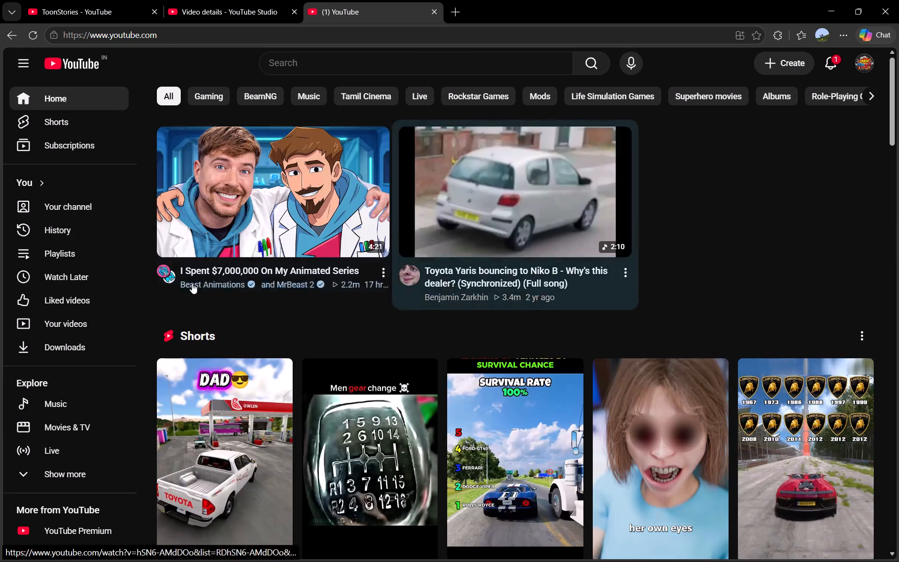
View the CarCrashImpact channel page, open its video manager separately, and read the channel's full description.
click(75, 214)
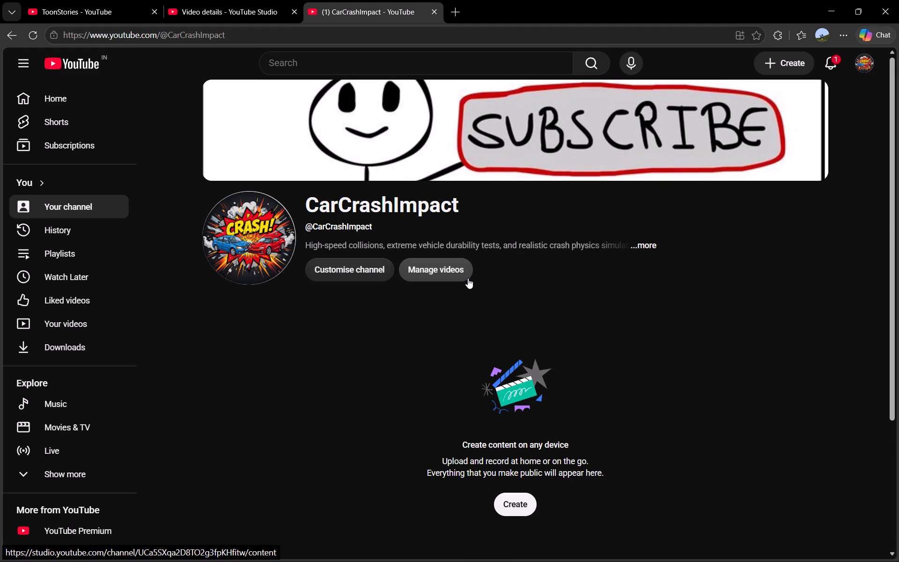
click(451, 265)
click(433, 0)
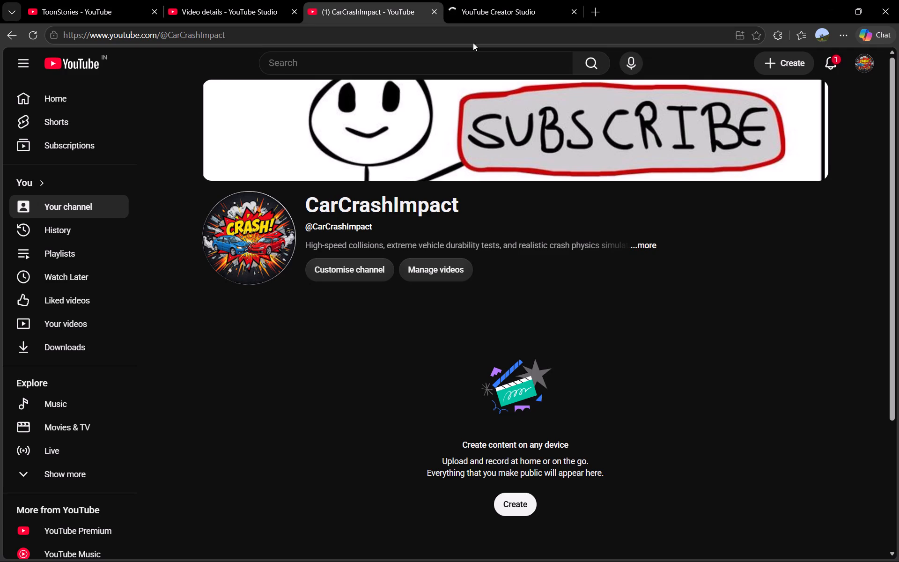
click(647, 244)
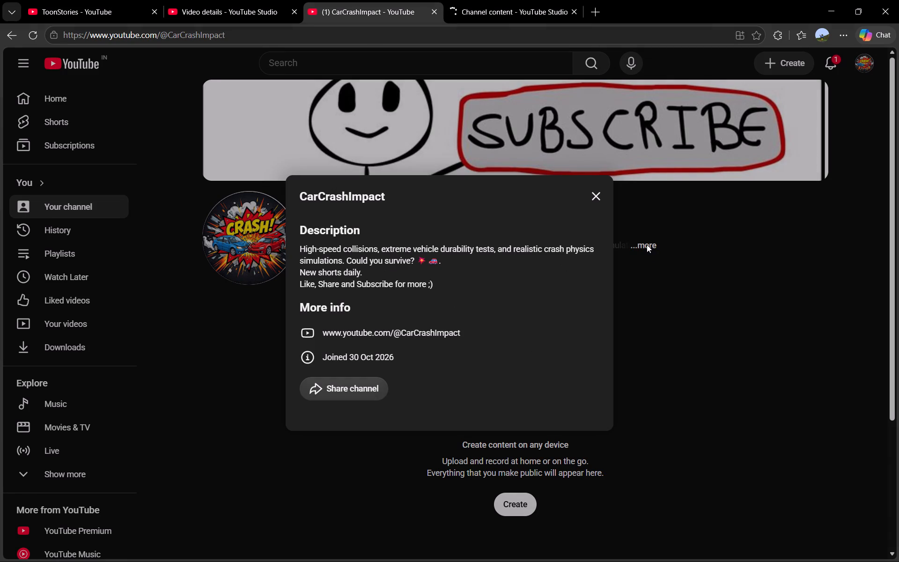
click(592, 194)
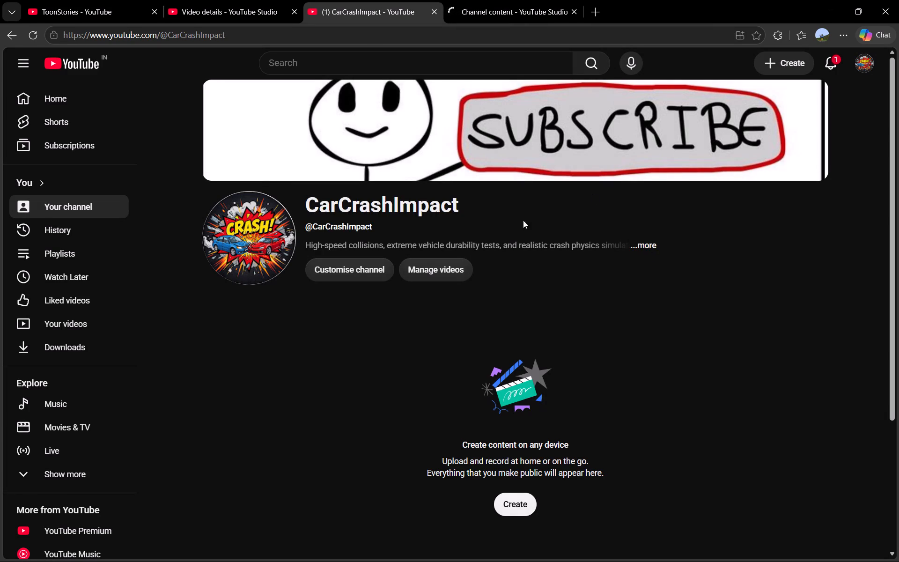
Open the details of the scheduled Short "Can Any Car Survive This Broken Bridge Jump?!" from the channel's content.
click(492, 0)
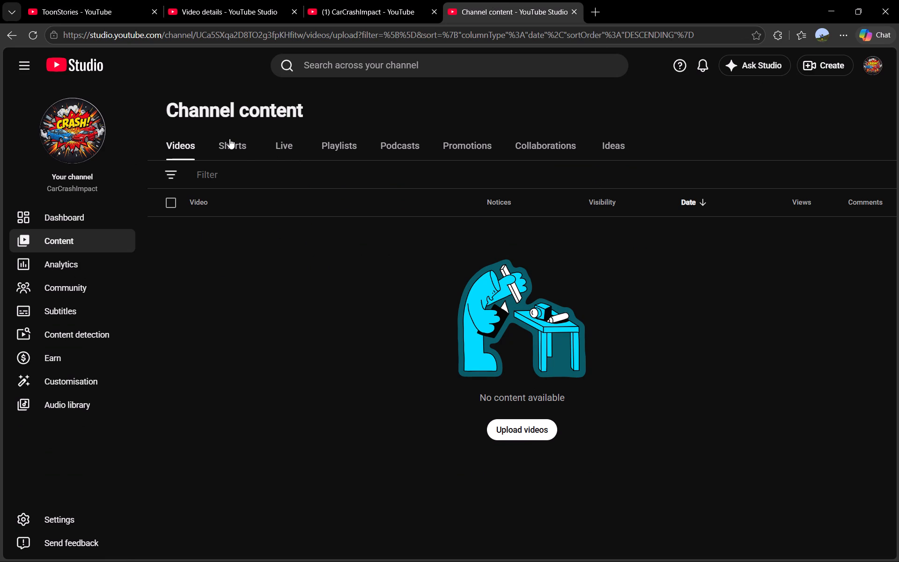
click(229, 139)
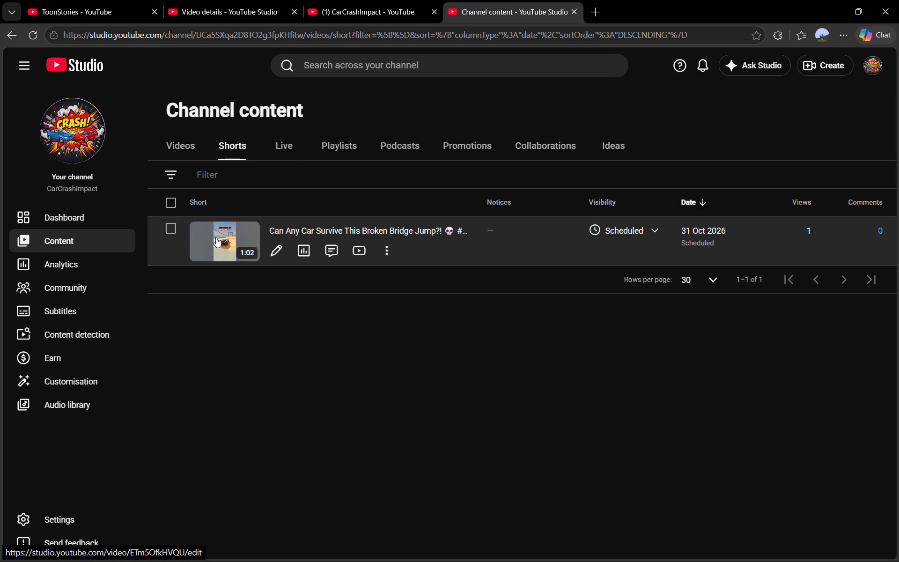
click(216, 237)
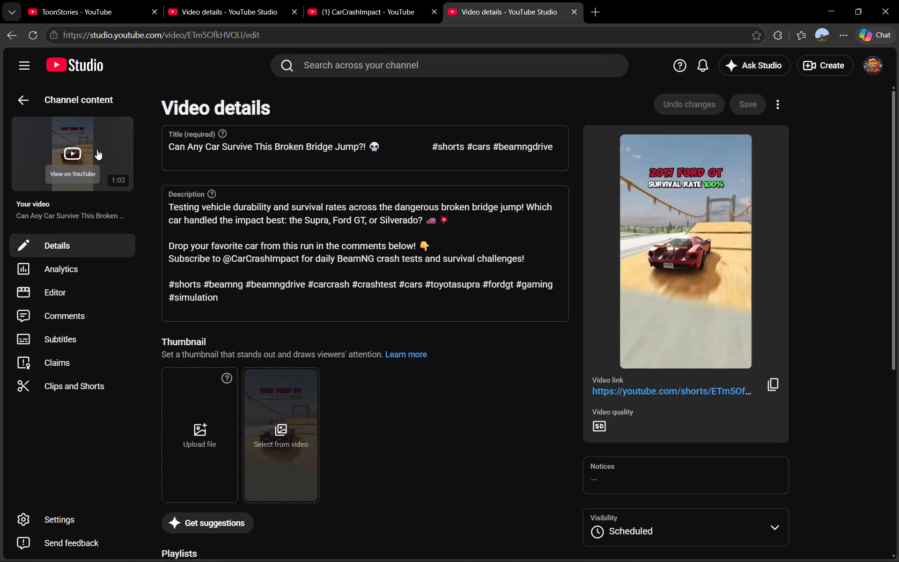
Watch the broken bridge jump Short on YouTube, check its comments and its sound's page, and return to its details.
click(97, 149)
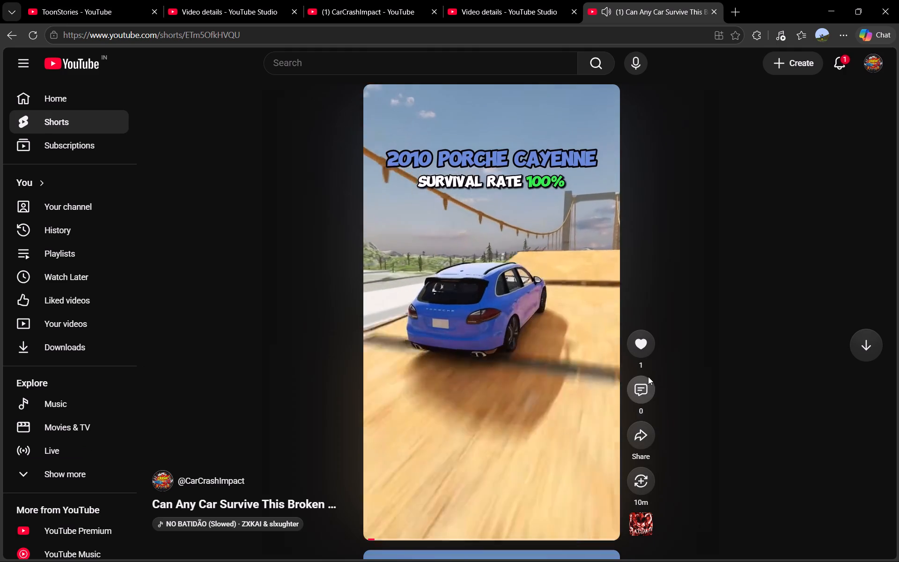
click(641, 387)
click(819, 106)
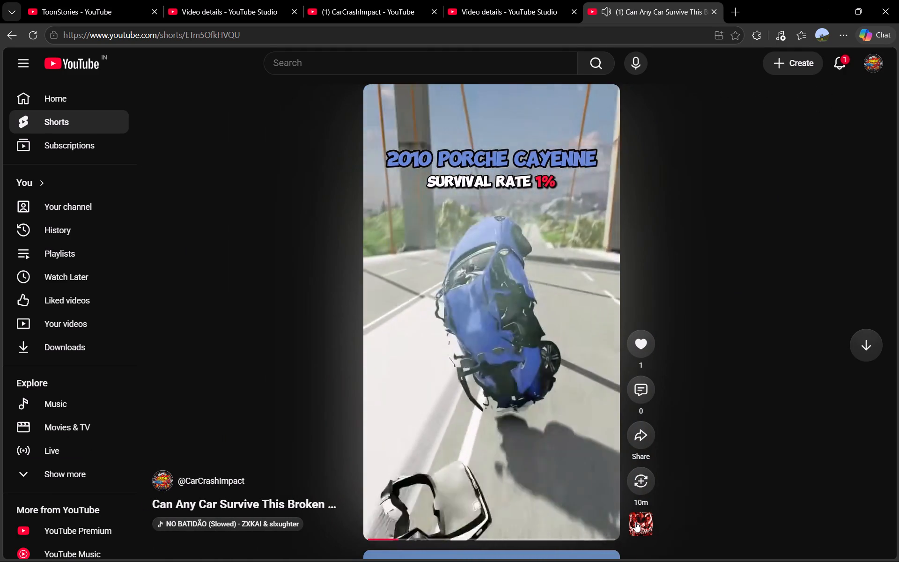
click(635, 522)
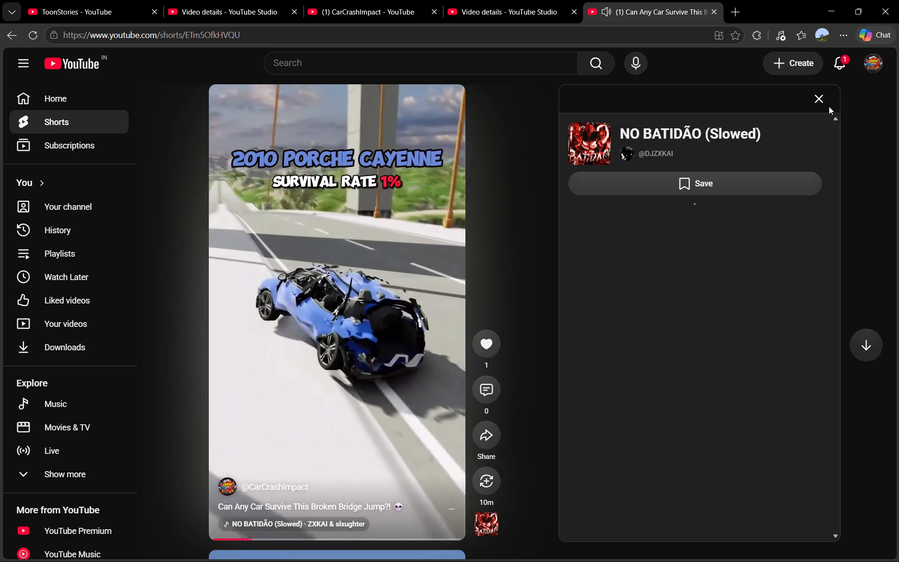
click(816, 97)
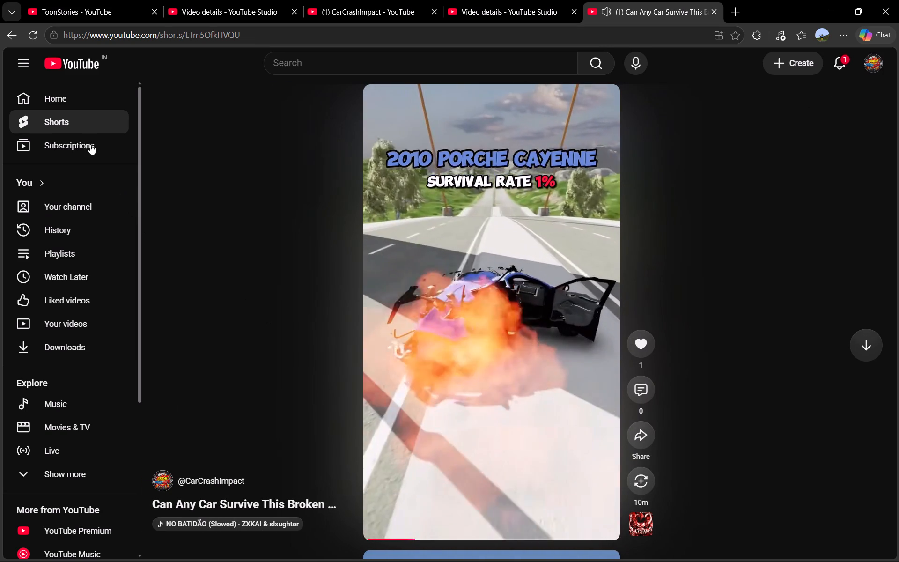
click(15, 37)
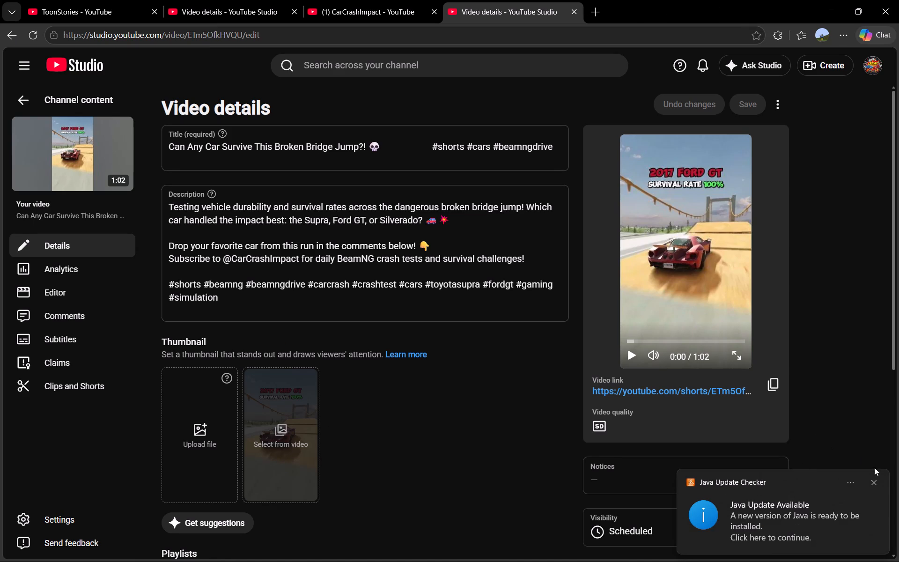
Dismiss the Java update notification and review the Short's description, thumbnail, visibility, playlist and audience settings.
click(873, 484)
scroll(377, 322, up, 3)
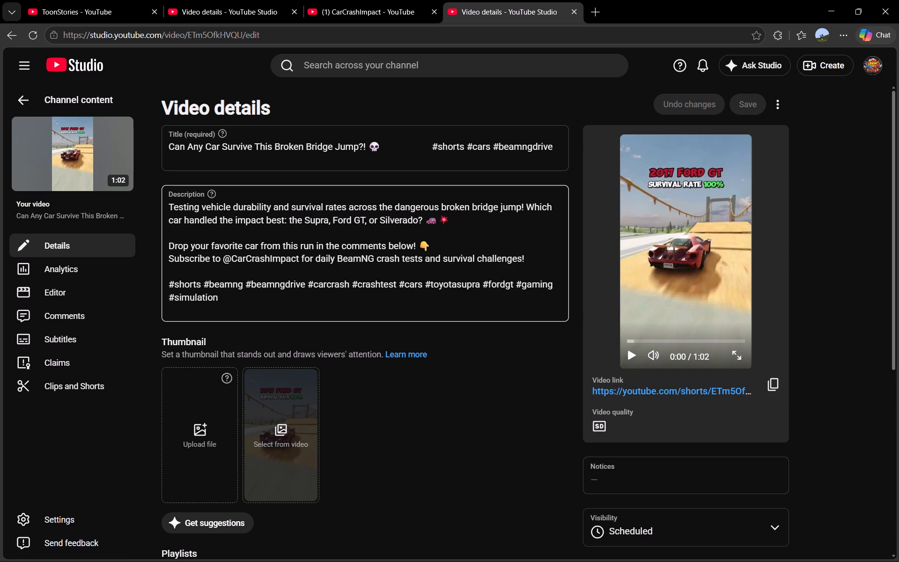
scroll(244, 209, down, 6)
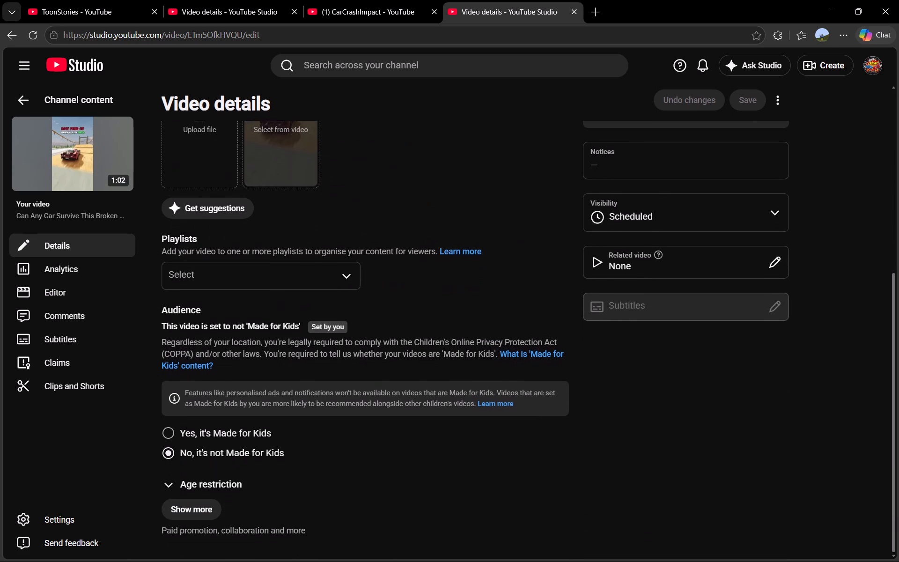
scroll(244, 209, up, 1)
scroll(63, 259, up, 1)
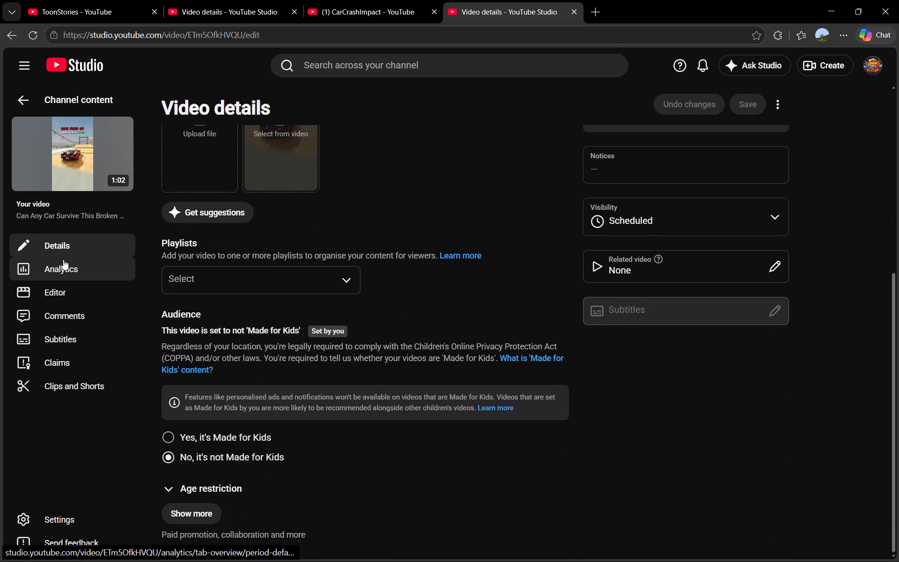
scroll(63, 259, up, 1)
click(79, 240)
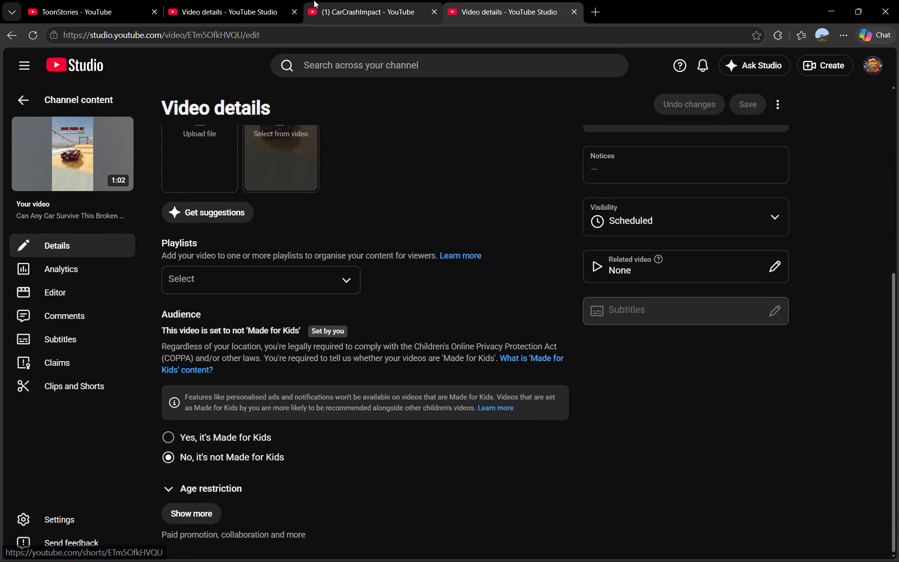
Open the customisation page for the CarCrashImpact channel and close the Short's details tab.
click(314, 0)
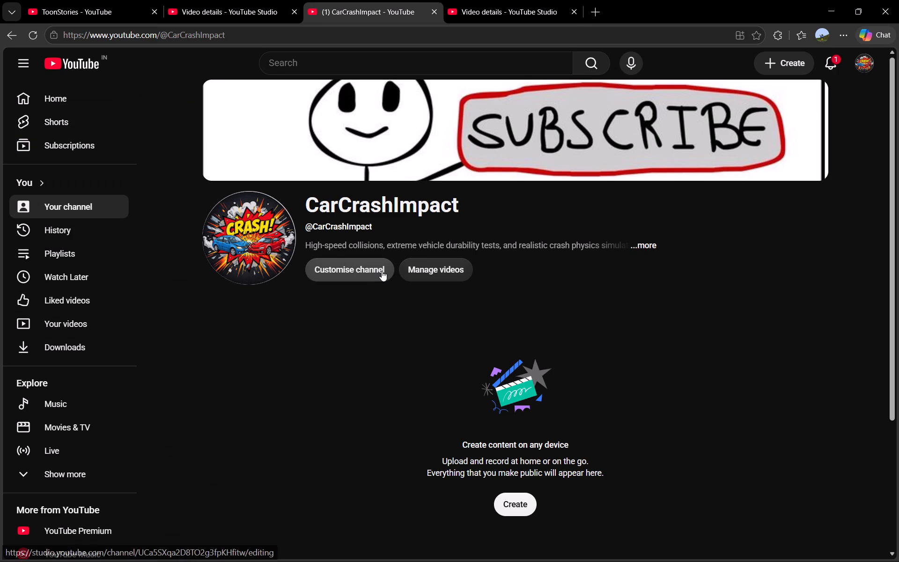
click(382, 271)
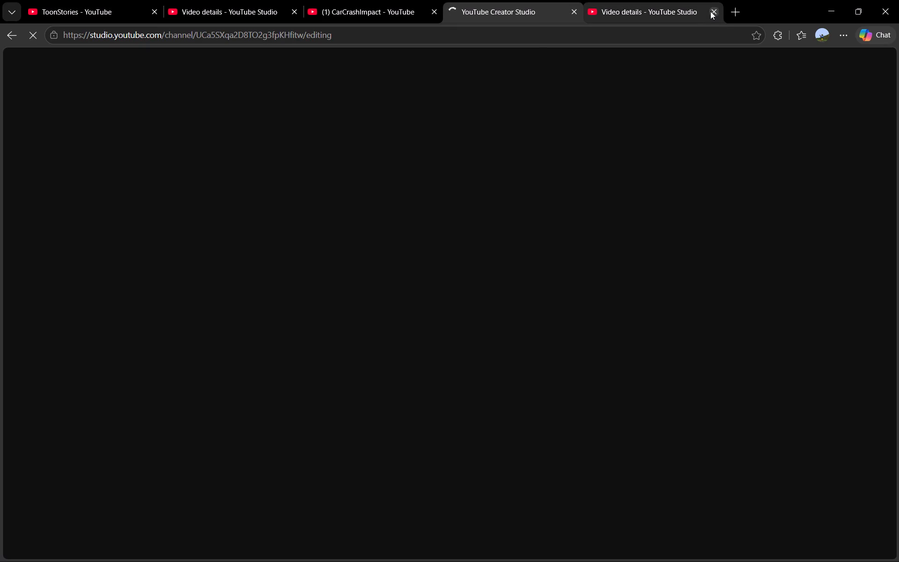
click(711, 11)
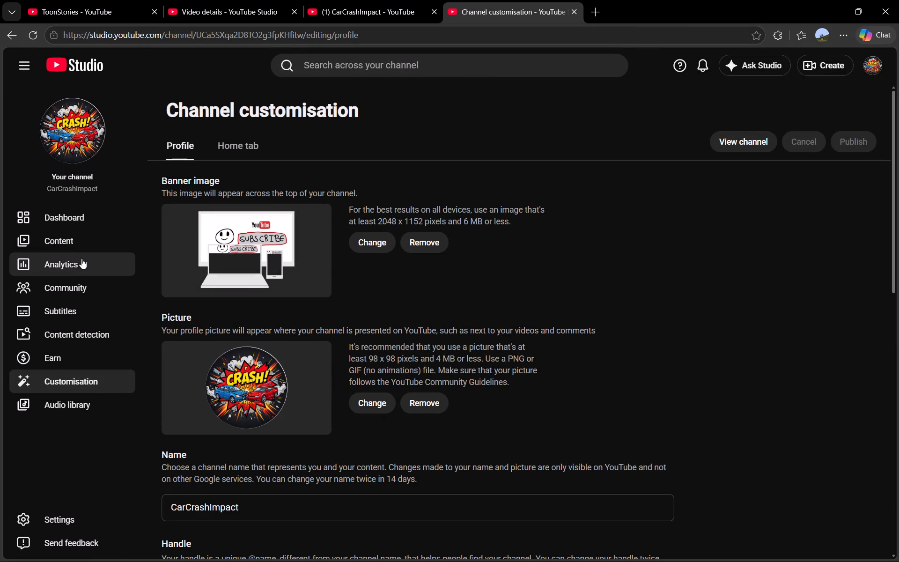
Show the list of Shorts in the CarCrashImpact channel content, briefly revisiting the public channel page.
click(86, 249)
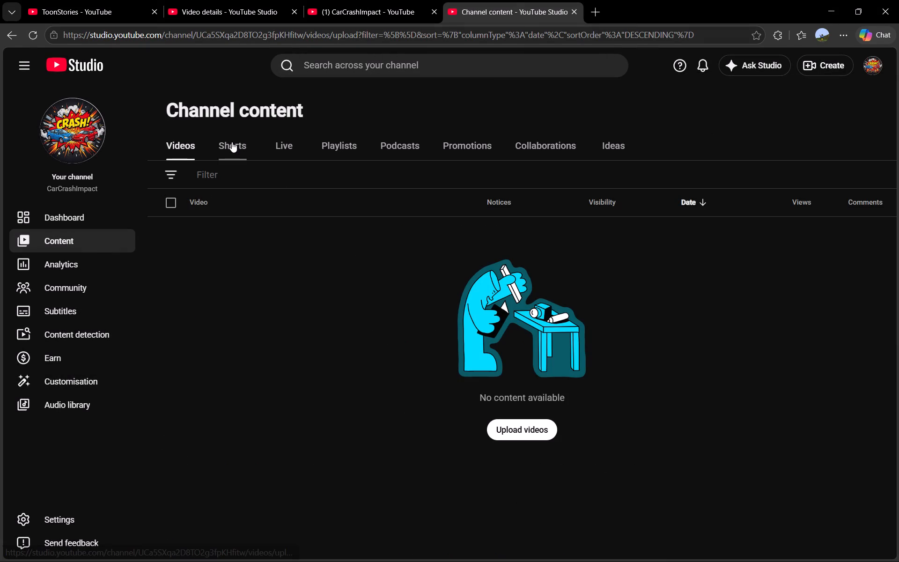
click(231, 142)
click(441, 0)
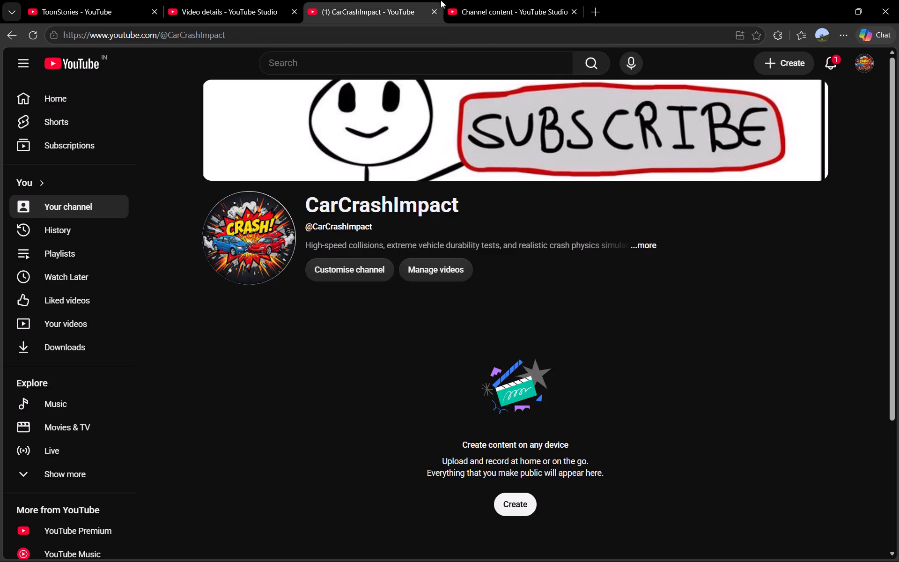
click(497, 0)
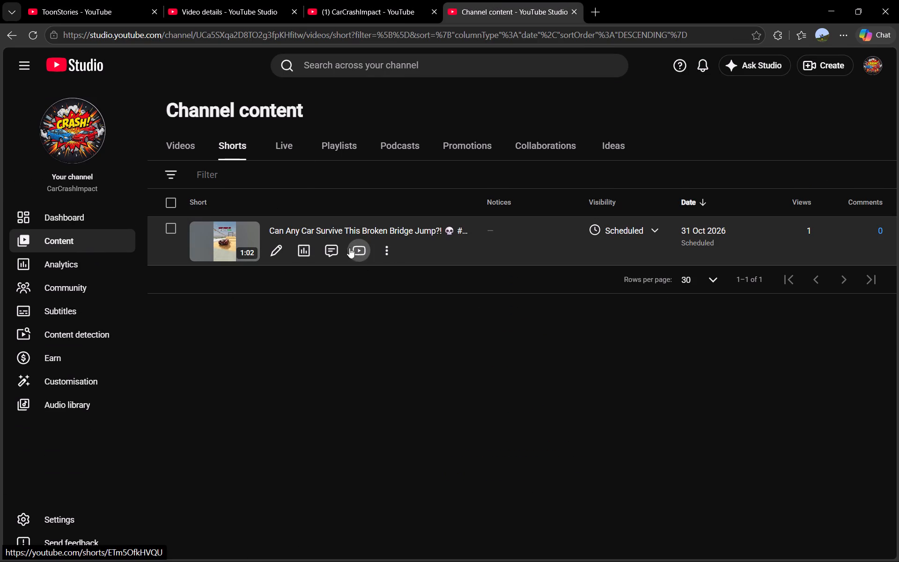
Review the title and description of the broken bridge jump Short in its quick editor, leaving without saving.
click(383, 247)
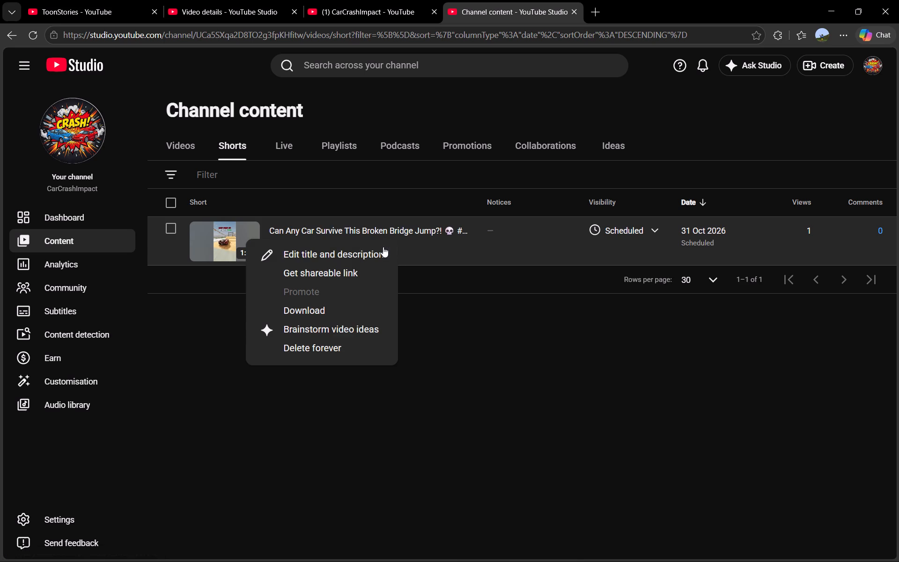
click(337, 259)
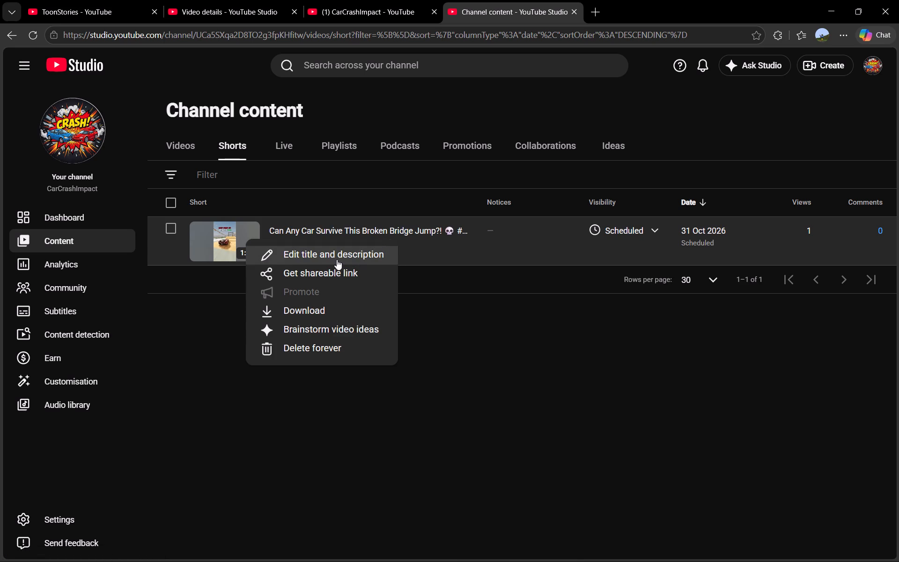
scroll(368, 318, down, 2)
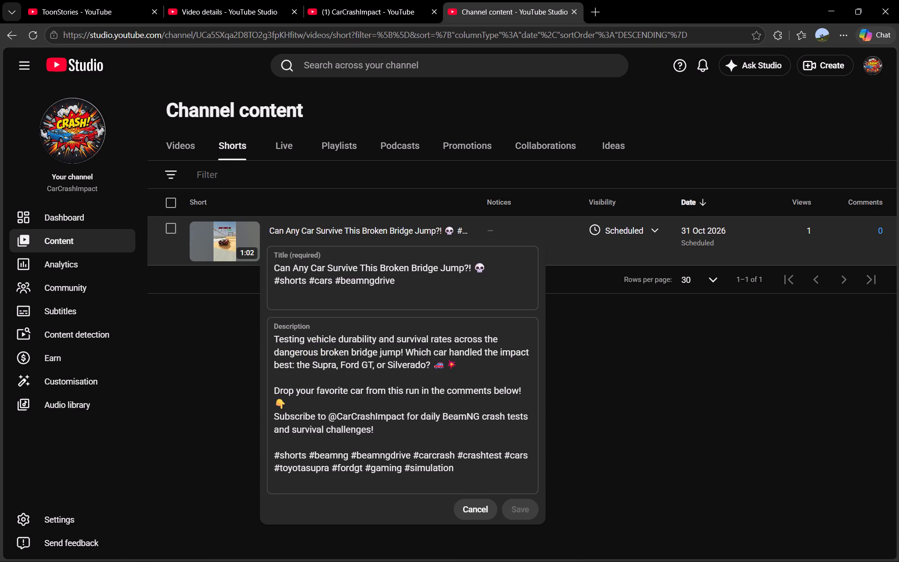
scroll(386, 421, down, 4)
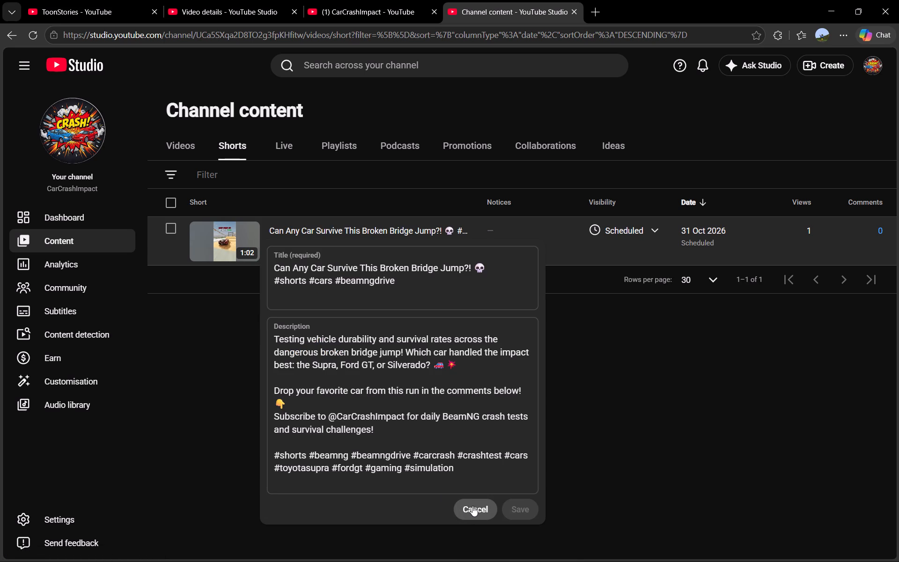
click(472, 506)
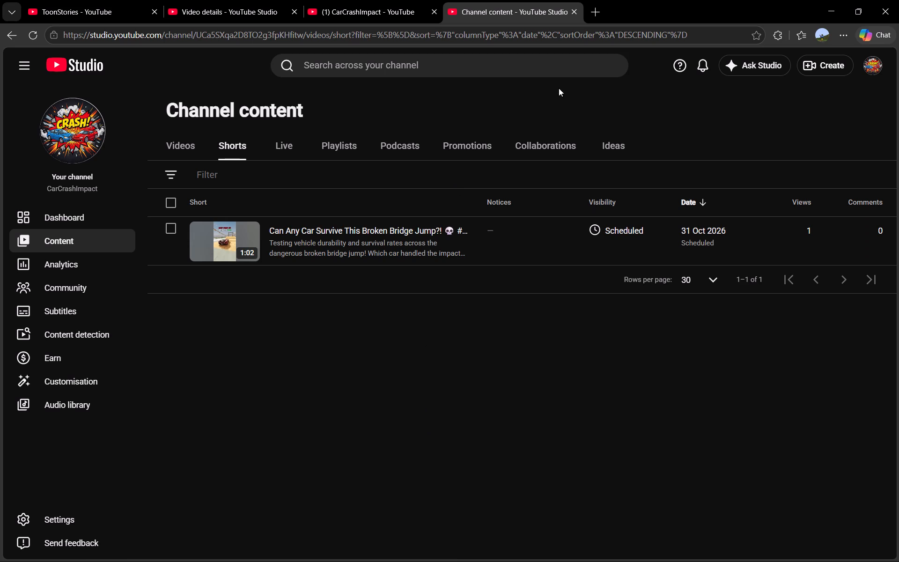
Open YouTube in a new tab and switch the account to the Skewed channel.
click(589, 0)
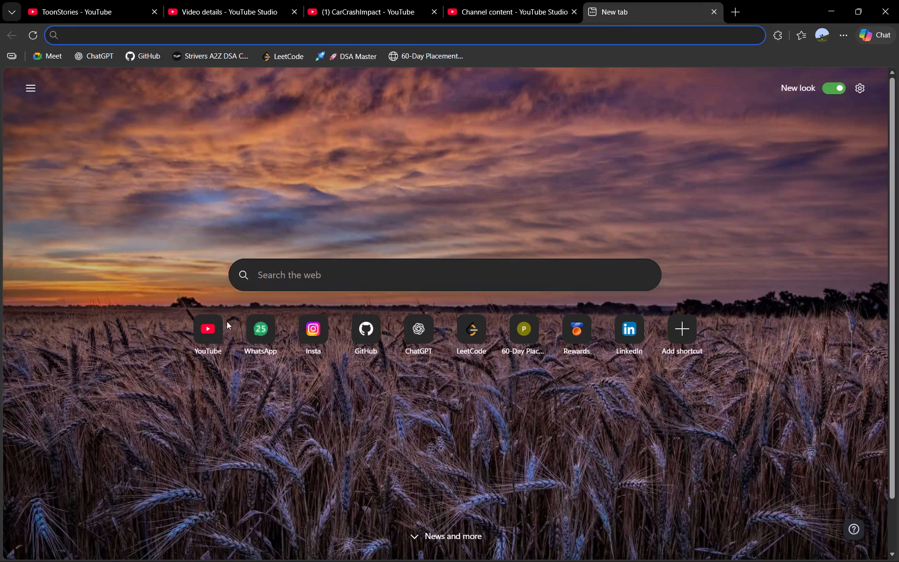
click(218, 334)
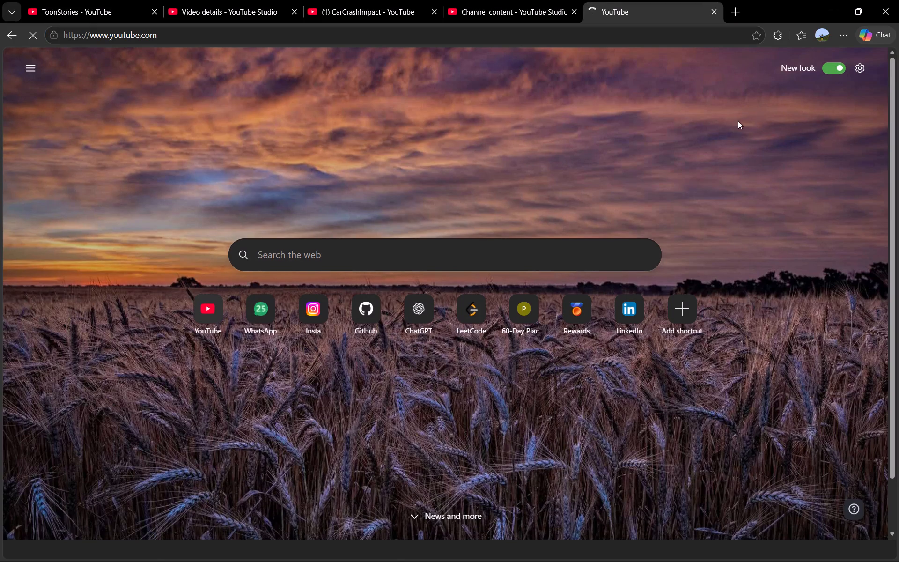
click(865, 62)
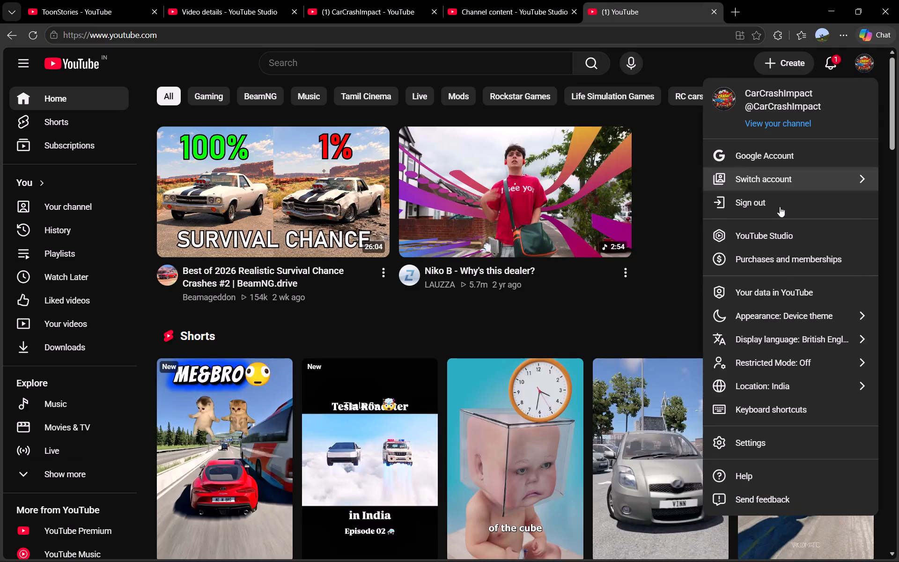
click(813, 184)
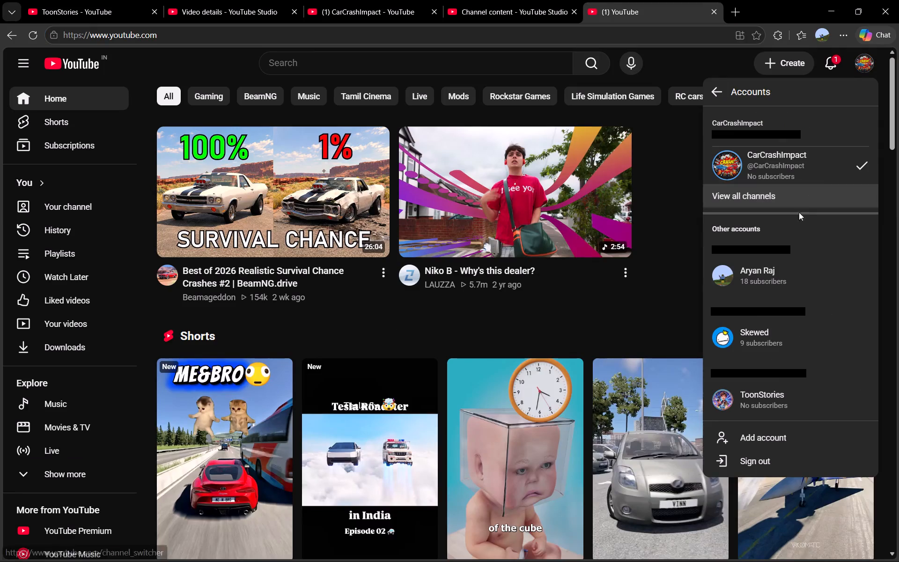
click(756, 328)
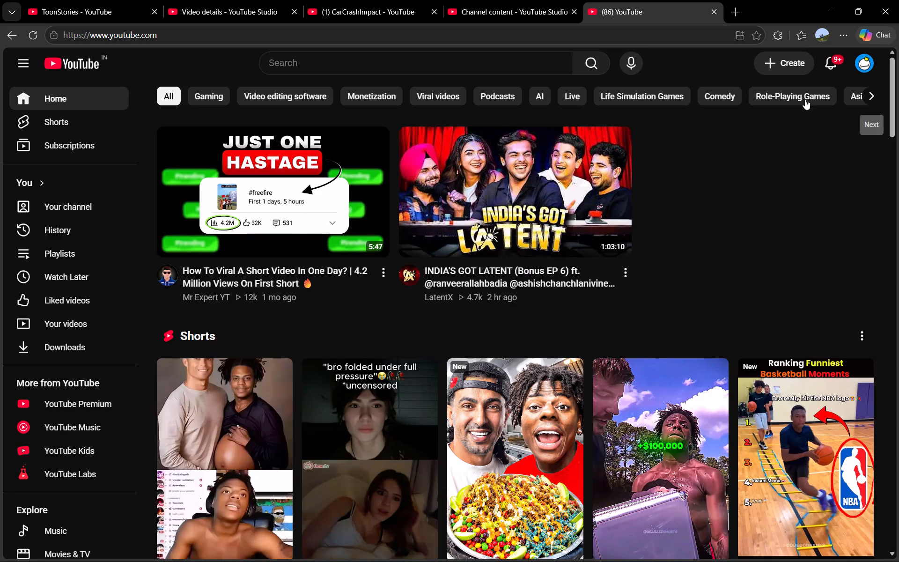
Open the Skewed channel page, then show its list of Shorts in the Studio channel content.
click(66, 213)
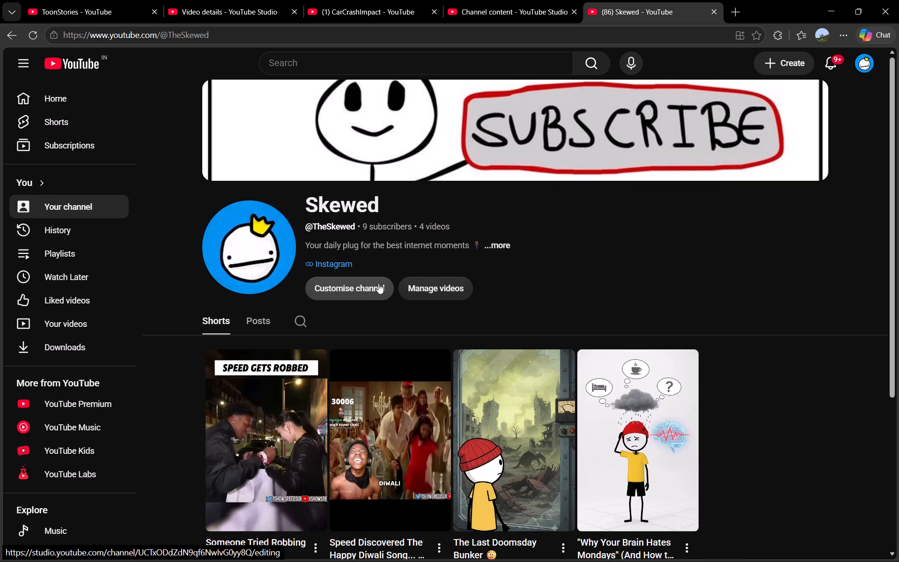
click(416, 282)
drag(559, 0, 496, 246)
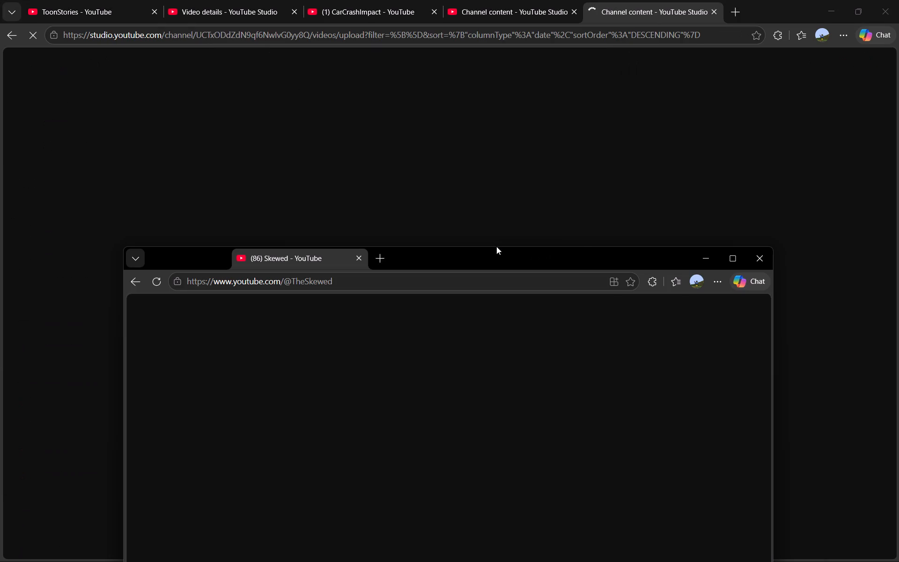
scroll(496, 246, down, 1)
drag(237, 249, 599, 0)
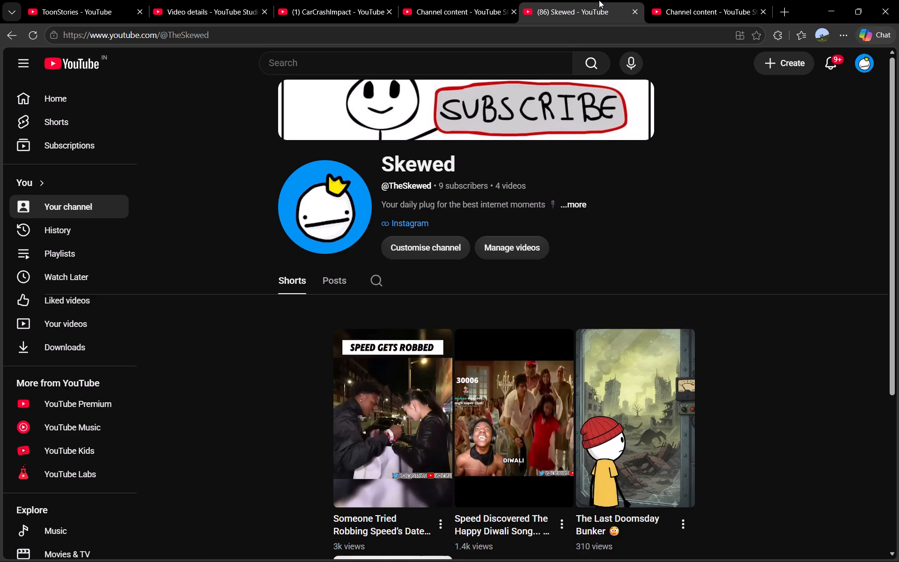
drag(599, 0, 598, 0)
scroll(460, 214, right, 1)
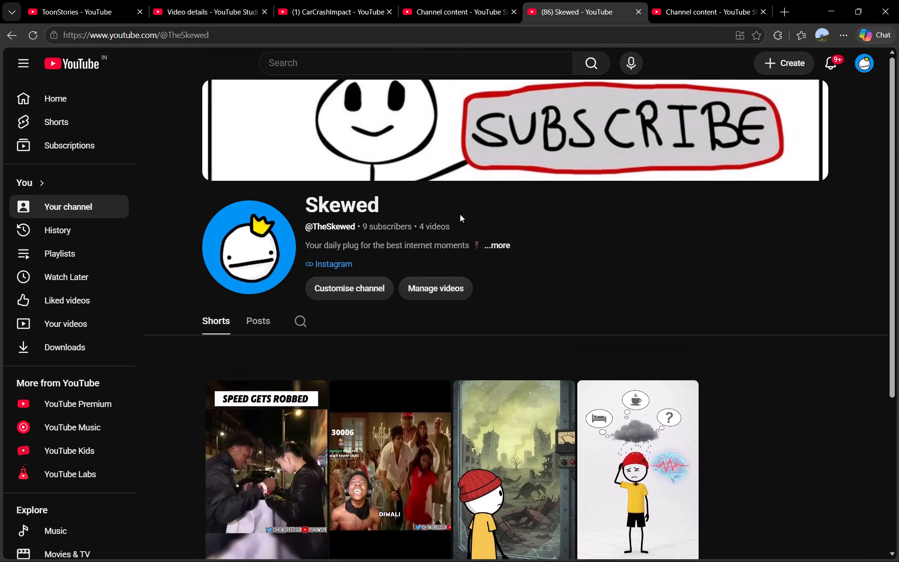
click(683, 0)
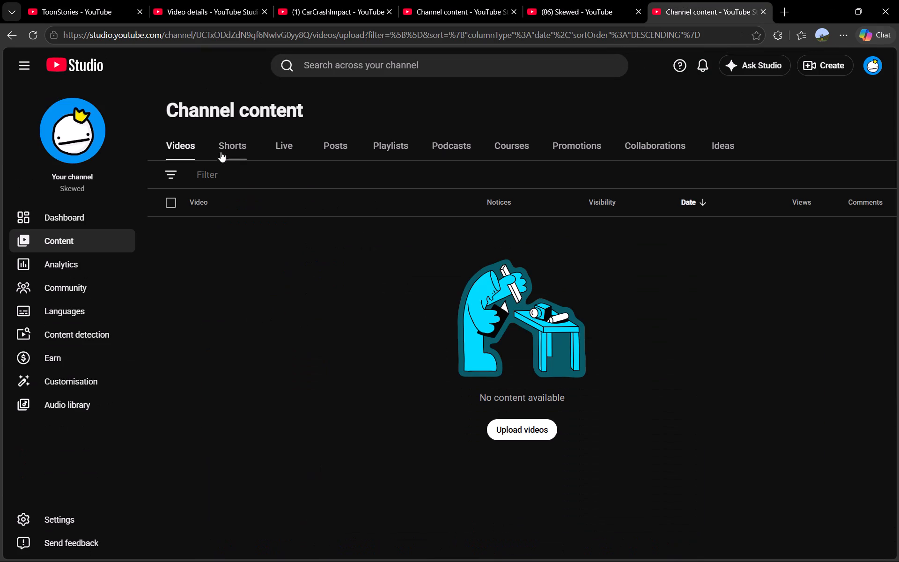
click(231, 145)
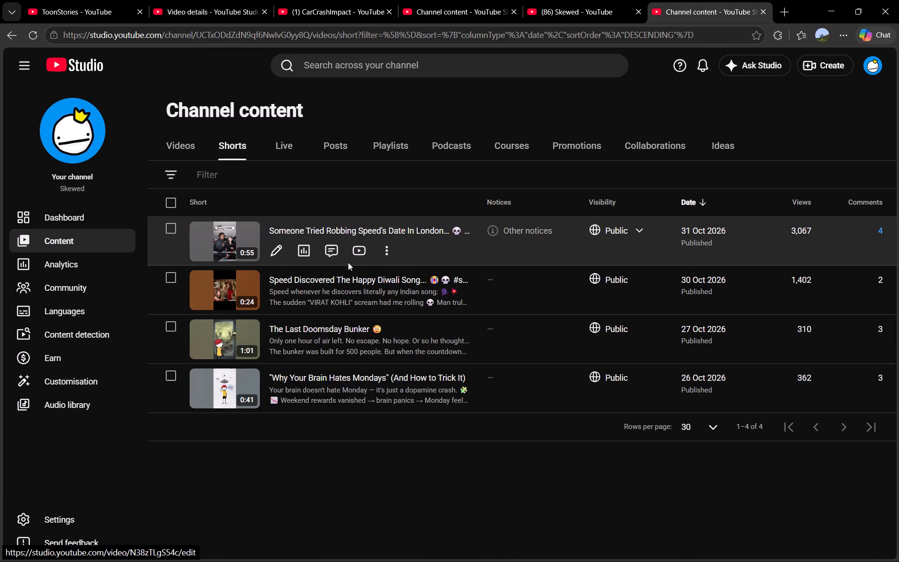
Watch the Short about Speed's date being robbed in London, close it, and view the Skewed channel's posts.
click(355, 251)
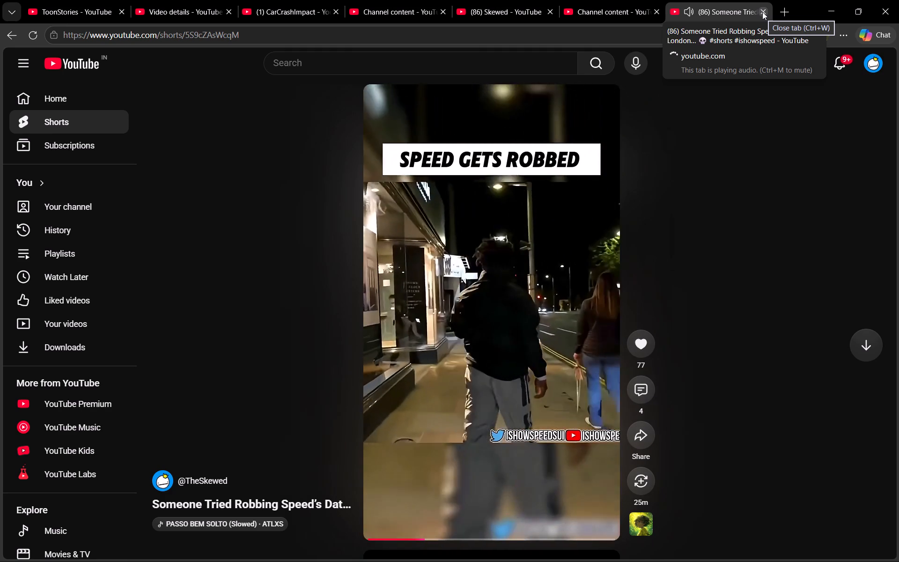
click(762, 12)
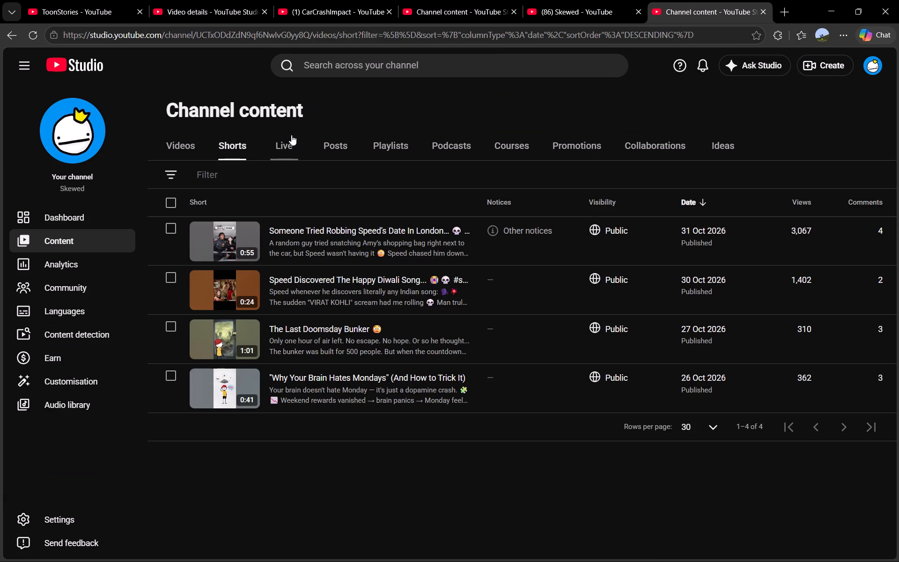
click(341, 144)
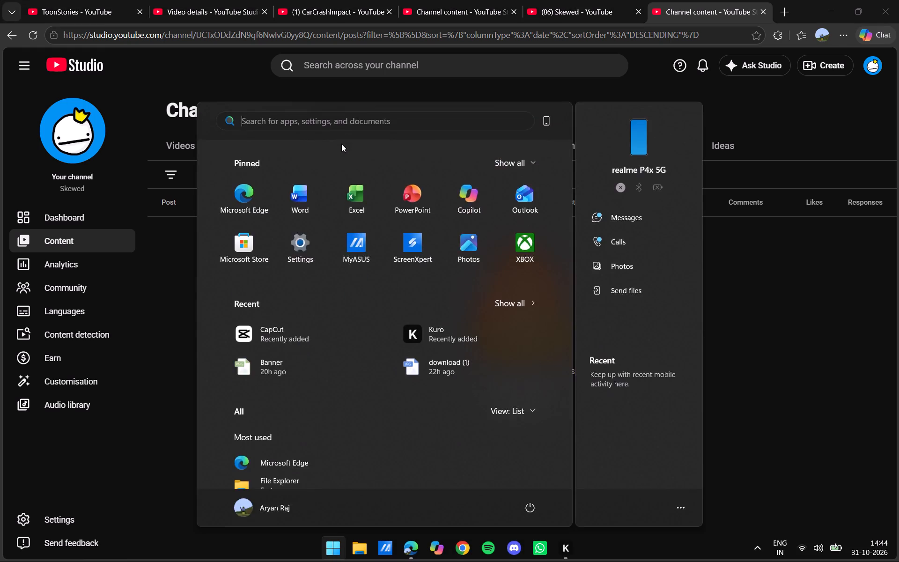
Switch to Notepad and copy the Google Drive folder link labelled Ishowspeed.
text(notepad)
key(Return)
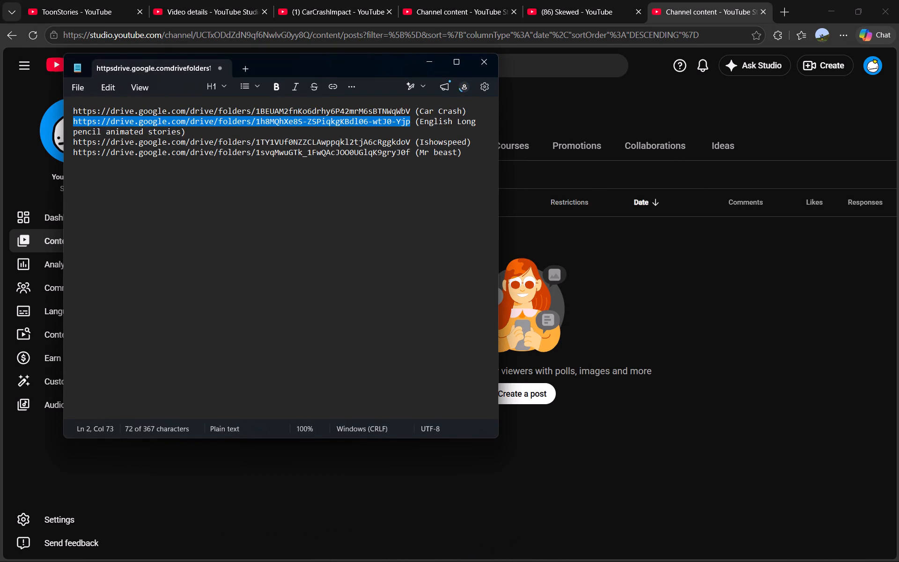
drag(411, 144, 74, 148)
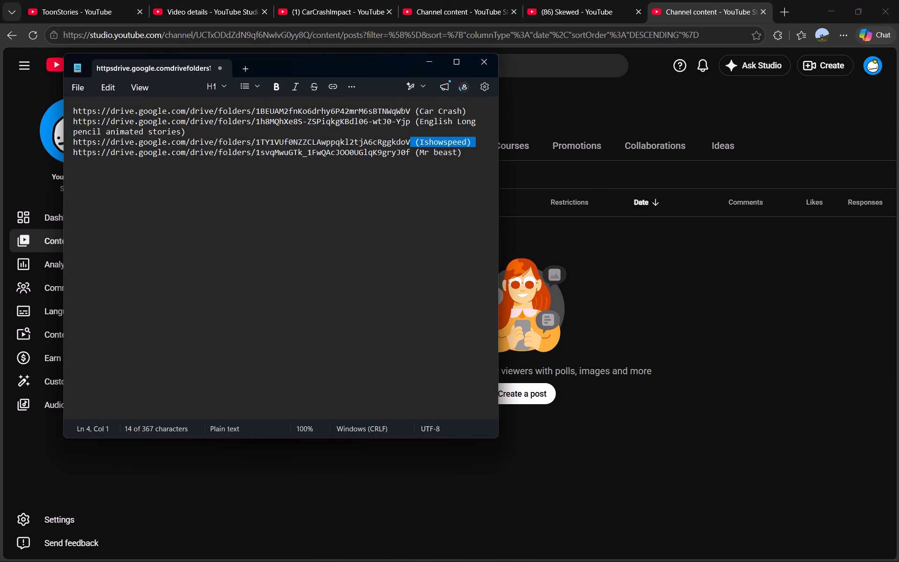
drag(74, 148, 74, 143)
key(ctrl+c)
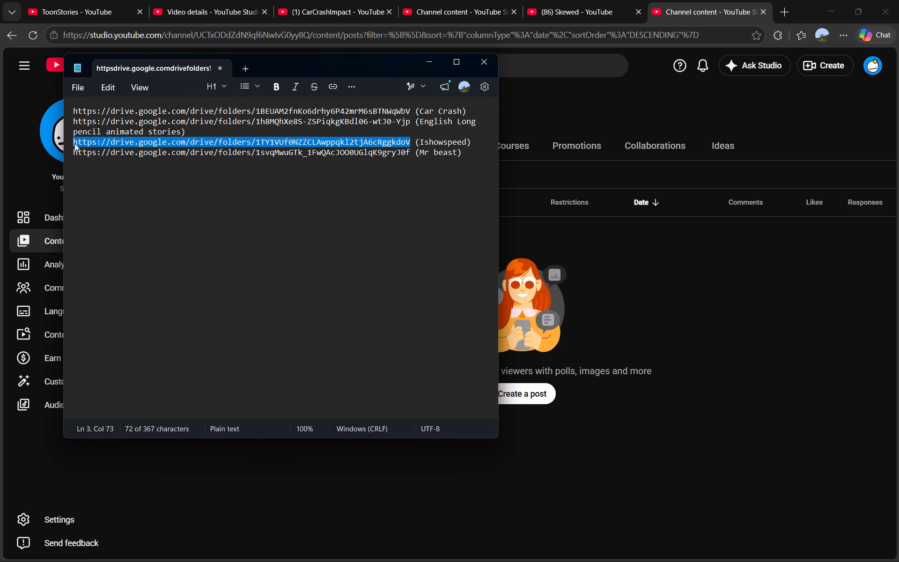
click(248, 221)
Open the copied Drive folder link in a new browser tab and decline the Gemini student offer.
click(778, 0)
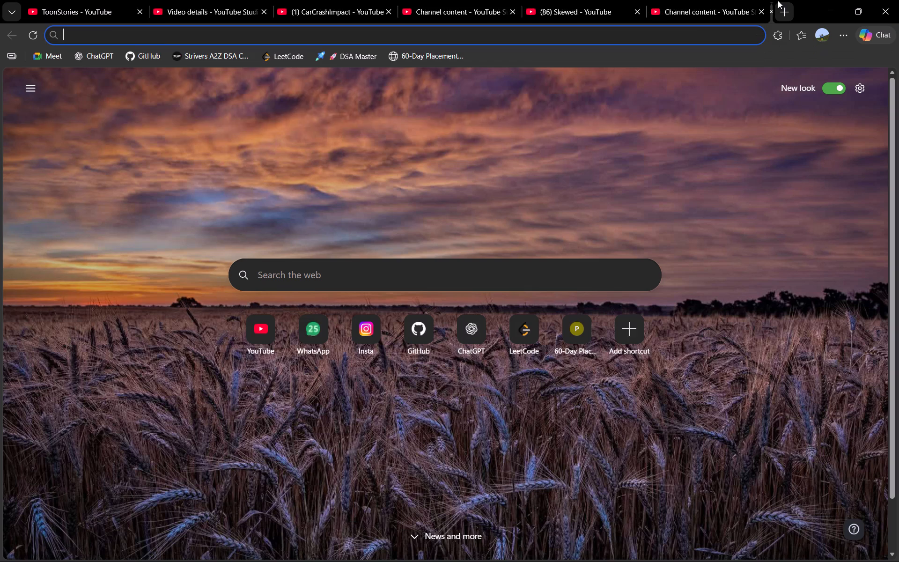
key(ctrl+v)
key(Return)
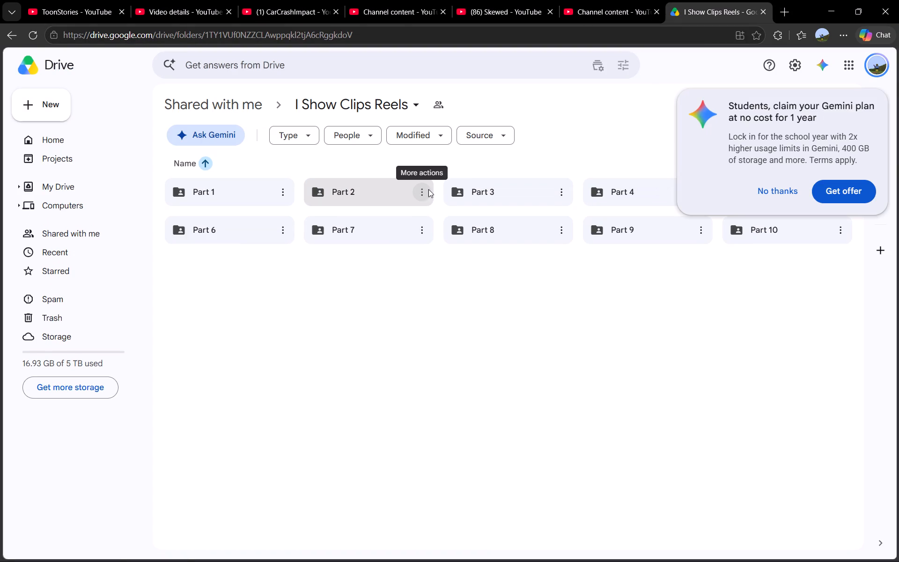
scroll(428, 189, left, 1)
click(763, 195)
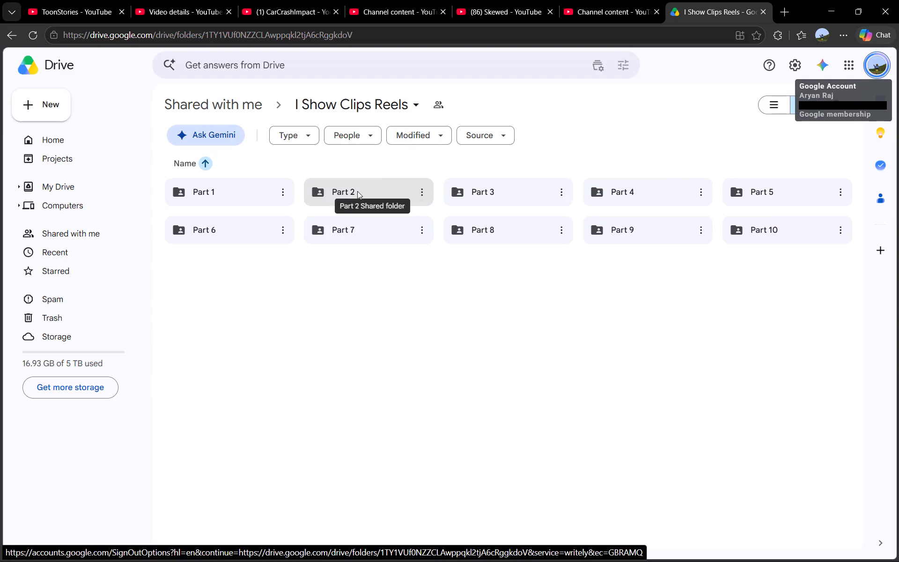
click(482, 372)
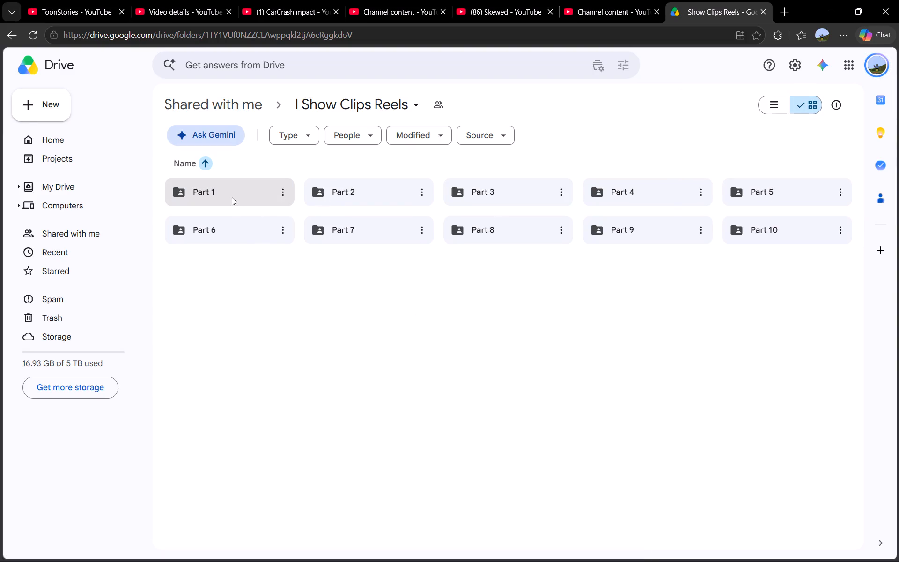
Open the Part 1 folder of I Show Clips Reels and browse through its video clips.
click(284, 188)
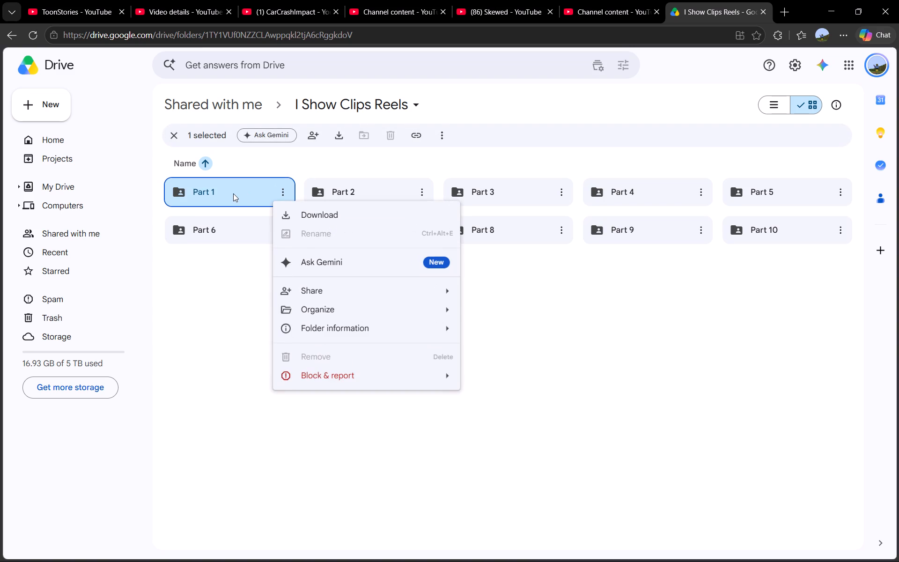
click(188, 285)
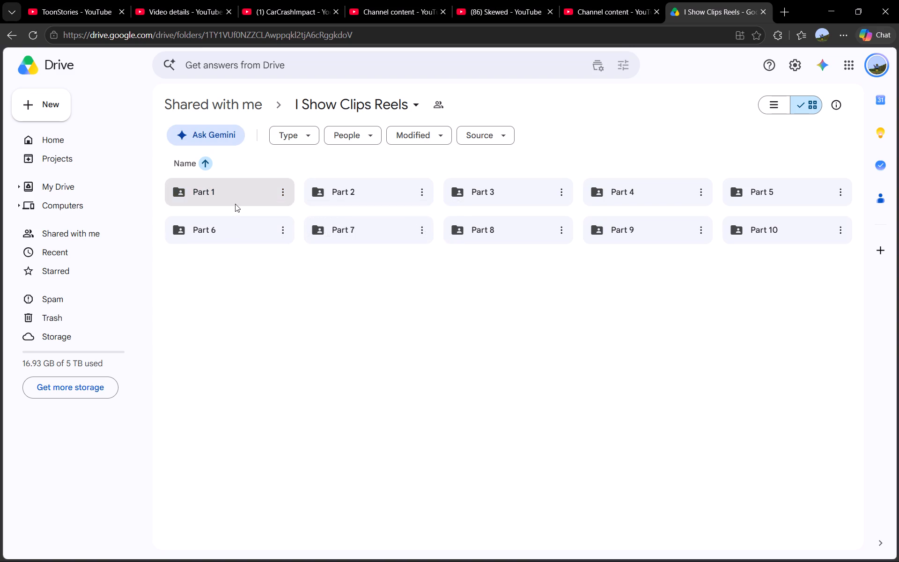
click(235, 204)
double_click(235, 204)
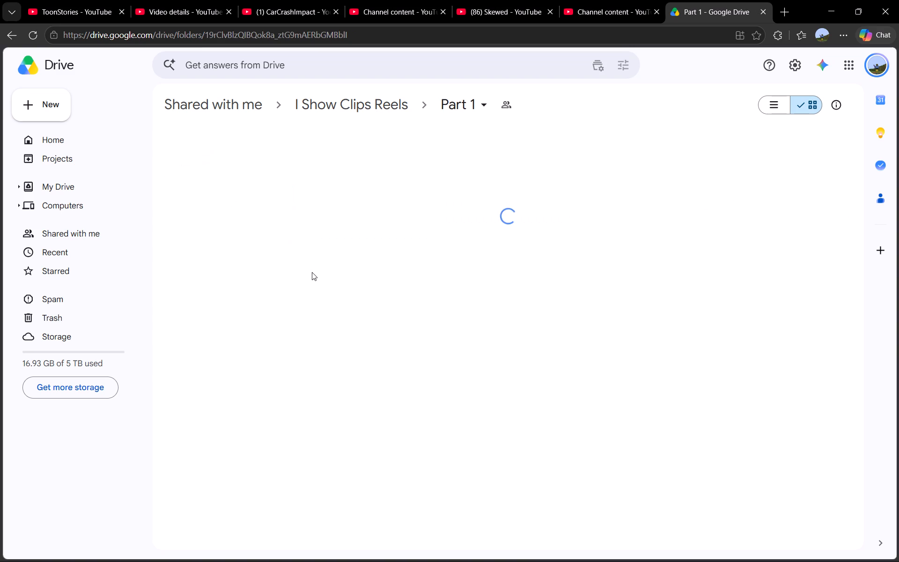
scroll(312, 272, down, 1)
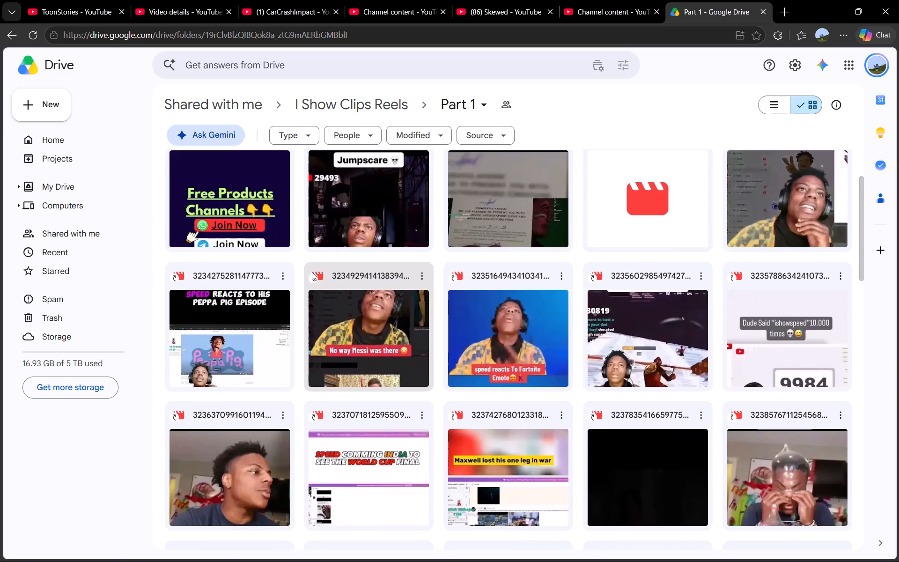
scroll(312, 272, down, 5)
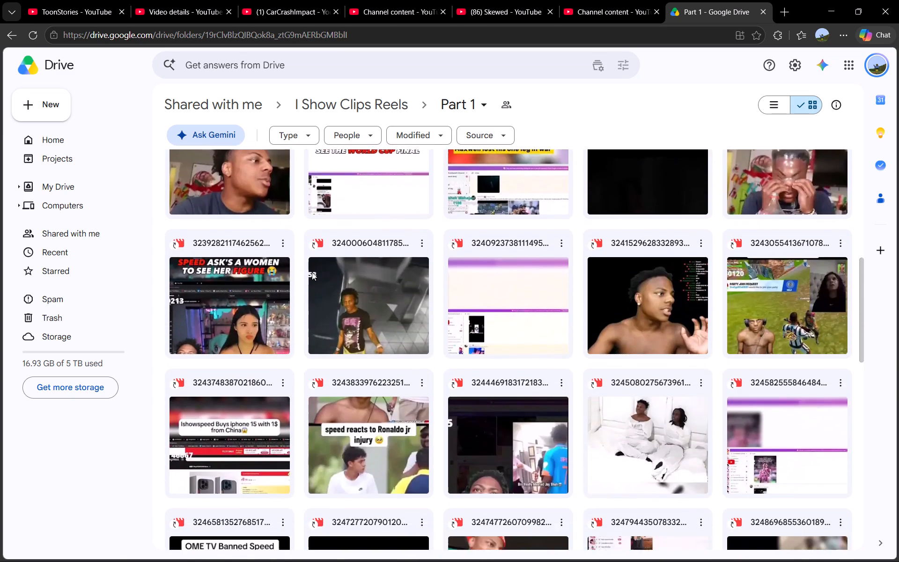
scroll(312, 272, down, 1)
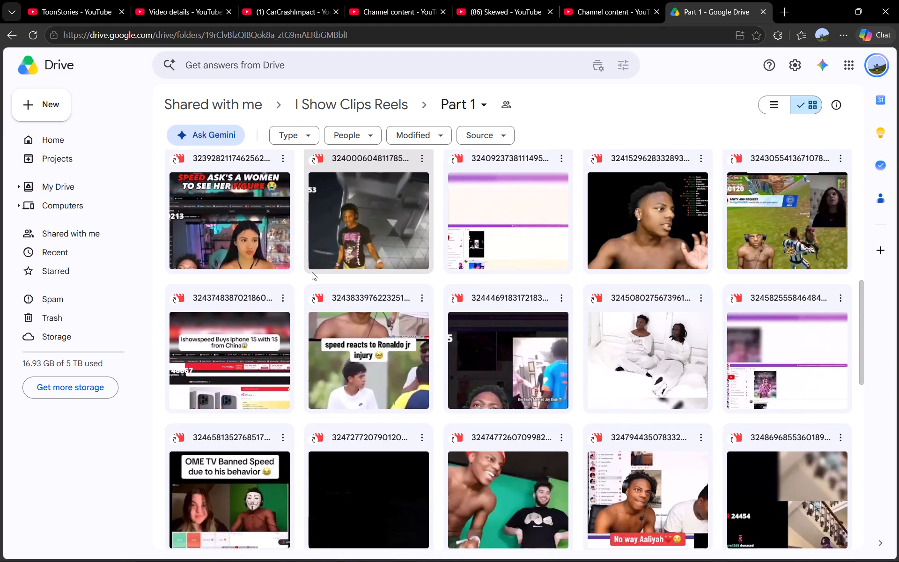
scroll(312, 272, down, 3)
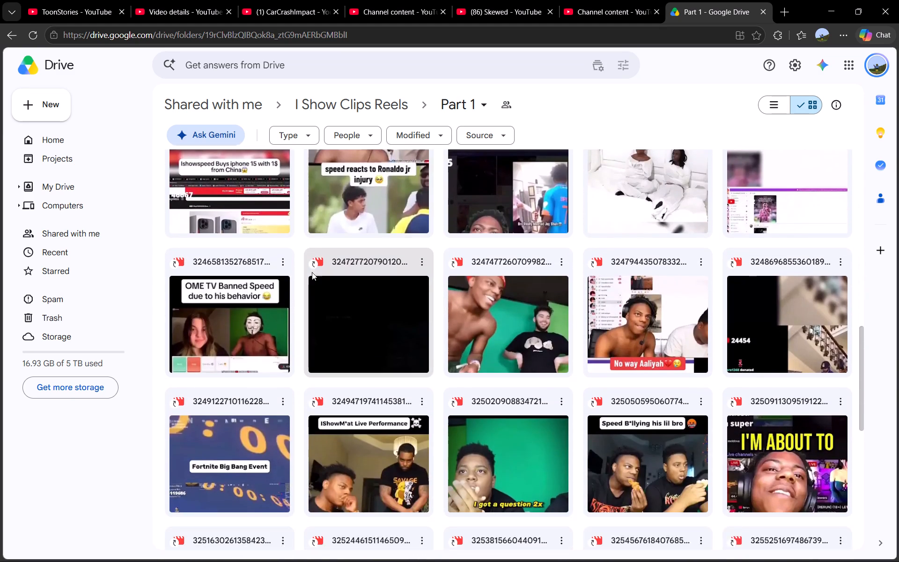
scroll(312, 272, down, 4)
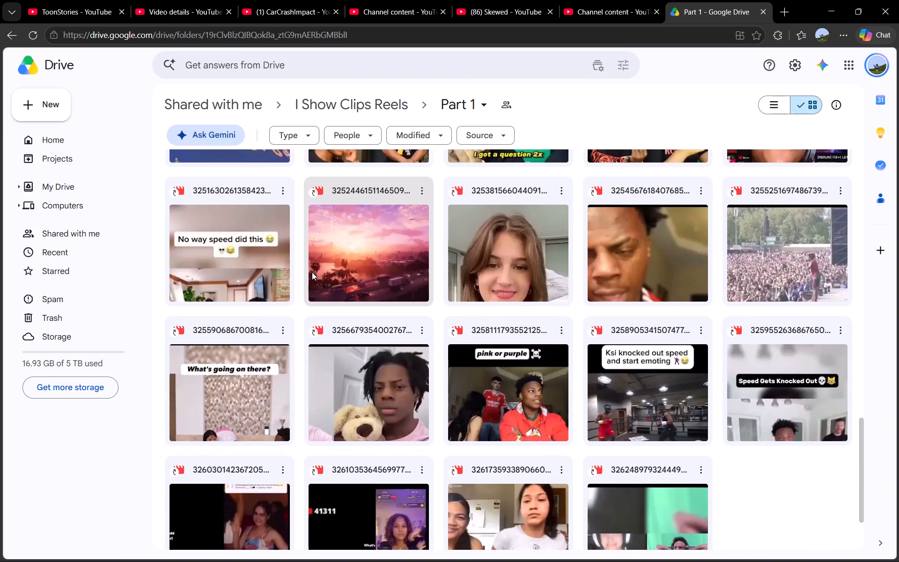
scroll(312, 272, down, 3)
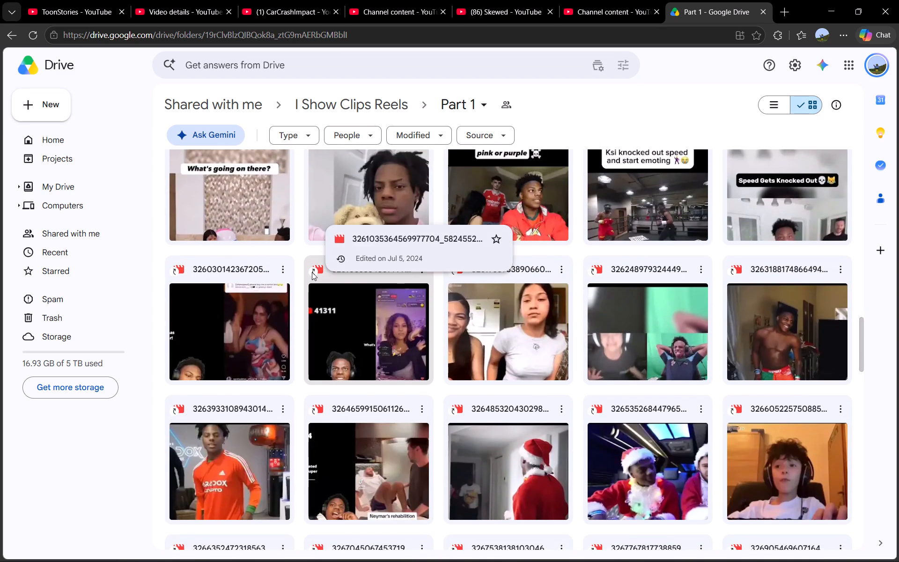
scroll(312, 272, up, 1)
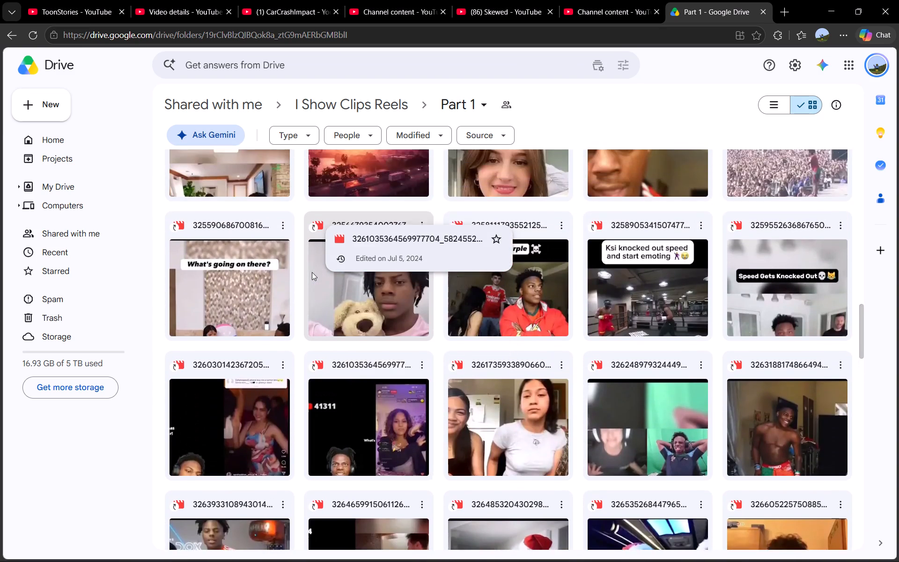
scroll(312, 272, up, 2)
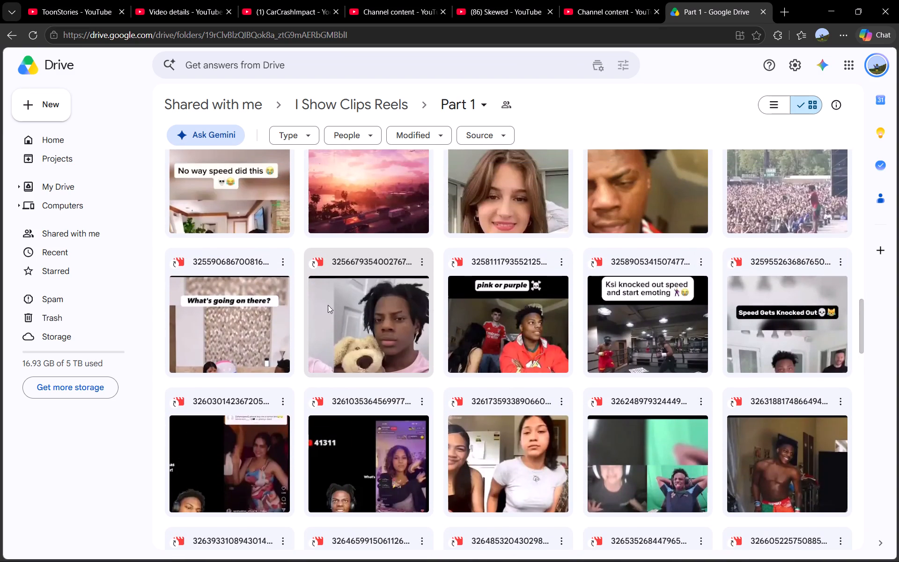
click(378, 323)
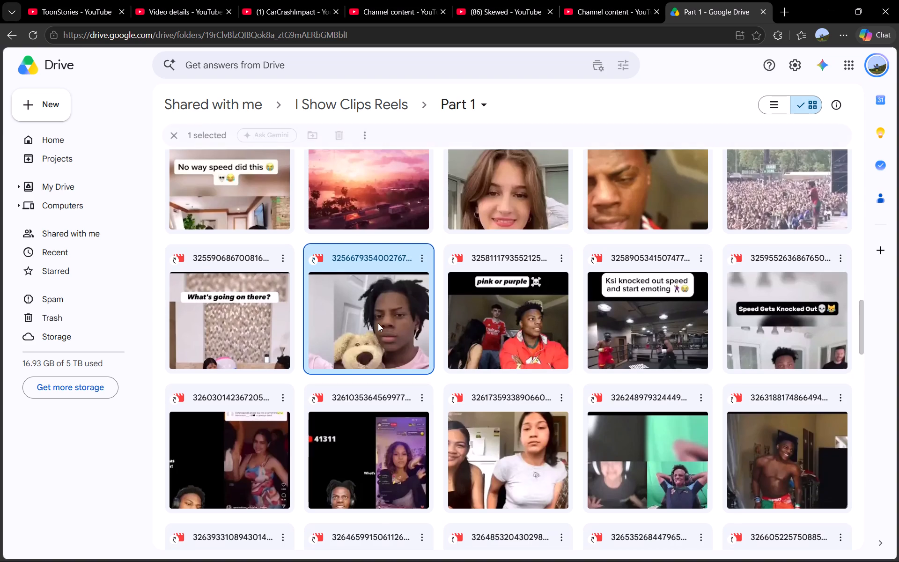
double_click(378, 323)
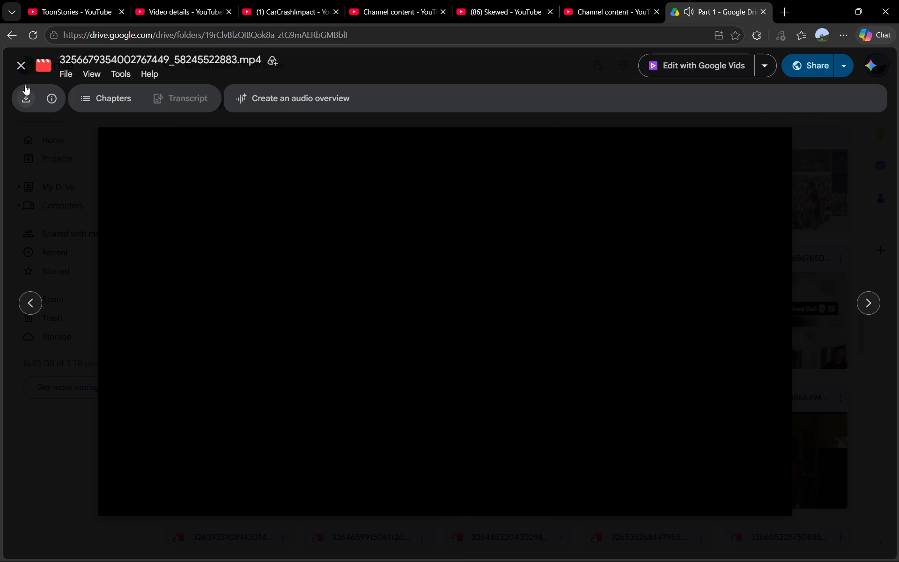
click(20, 65)
Find the Part 1 clip captioned "Speed almost gets kill*ed in Brazil", watch it, and close the player.
scroll(262, 248, down, 2)
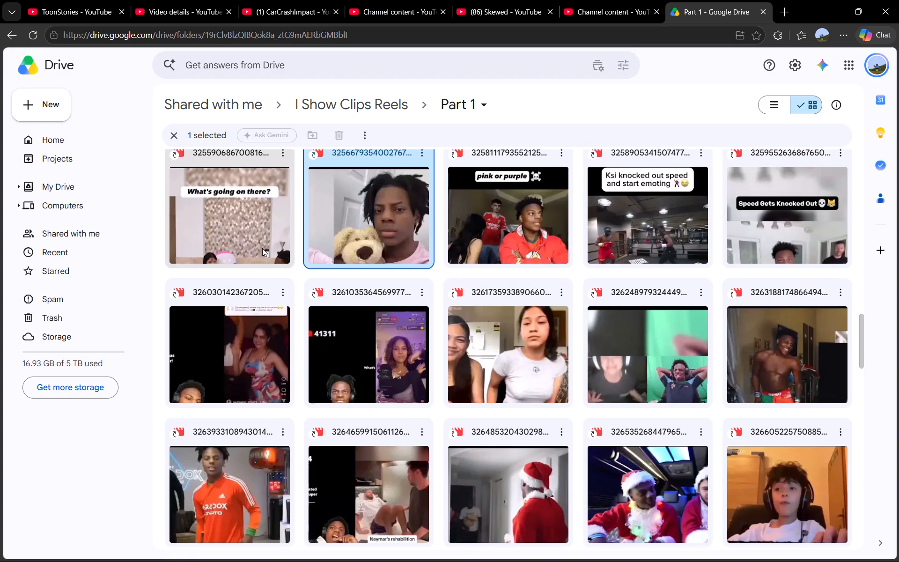
scroll(262, 248, down, 1)
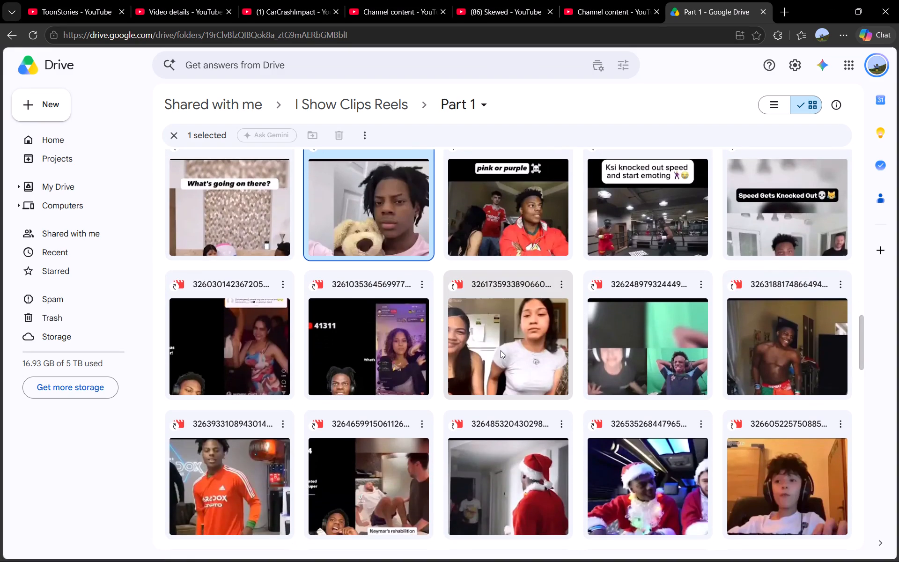
scroll(501, 350, down, 3)
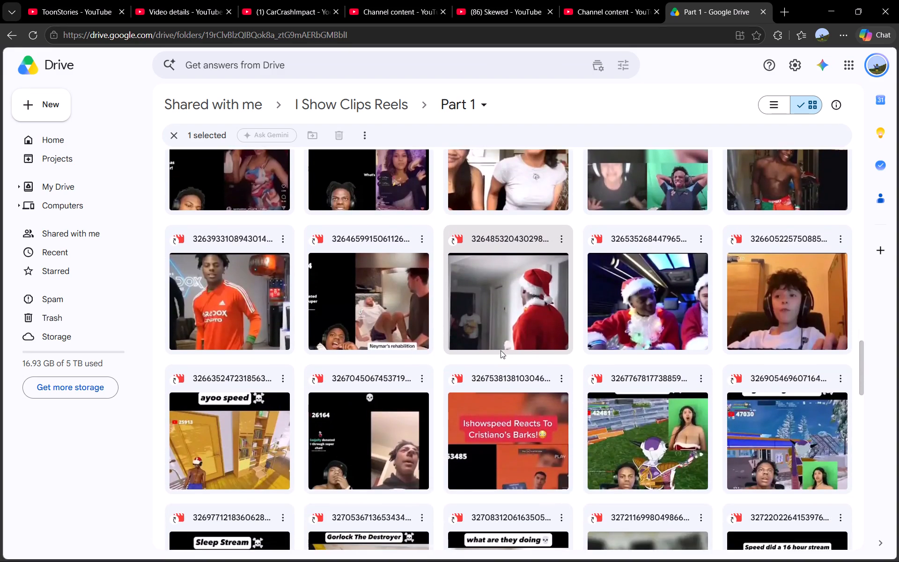
scroll(501, 350, down, 1)
scroll(501, 350, right, 2)
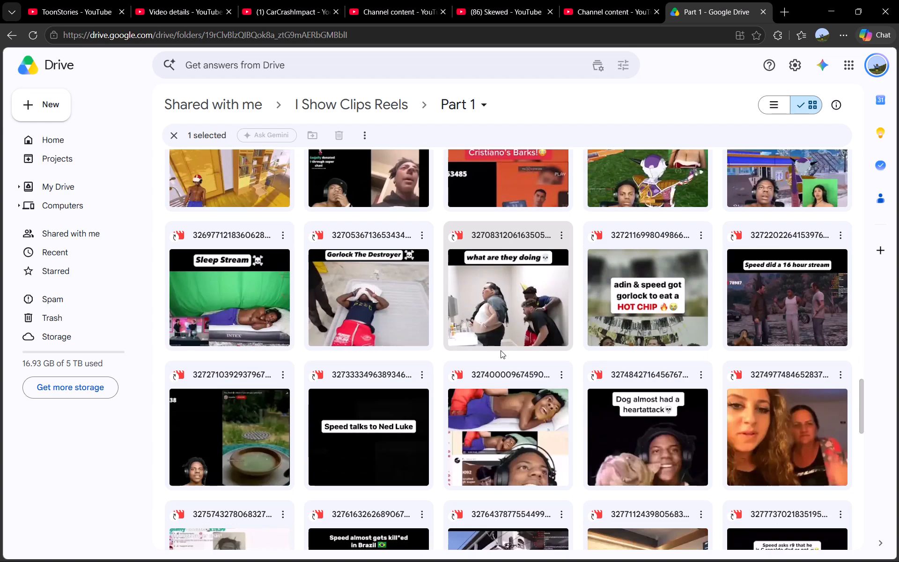
scroll(501, 350, down, 3)
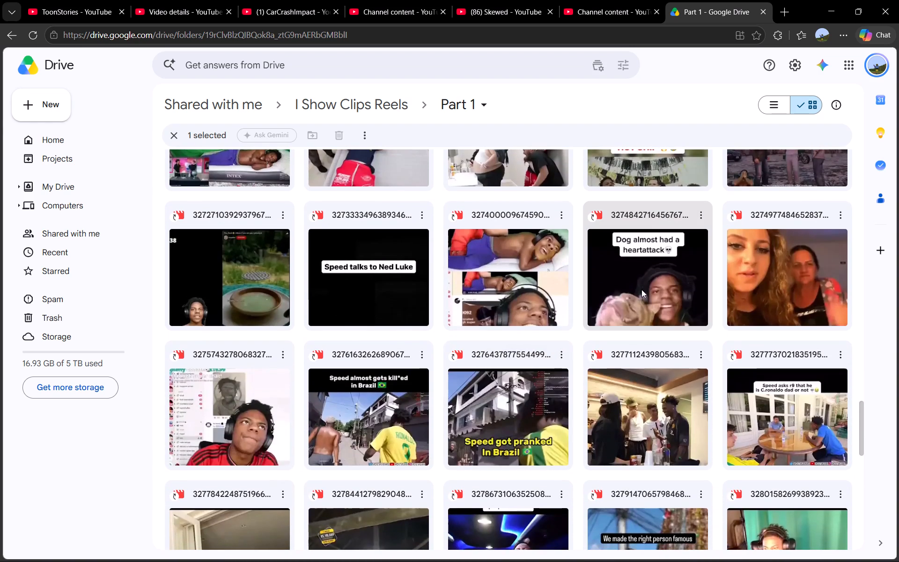
double_click(348, 407)
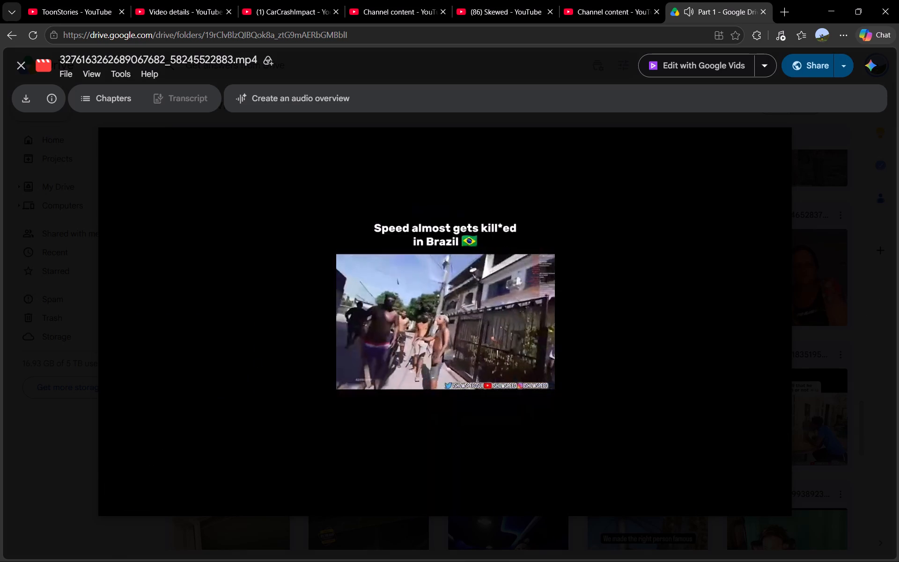
click(23, 65)
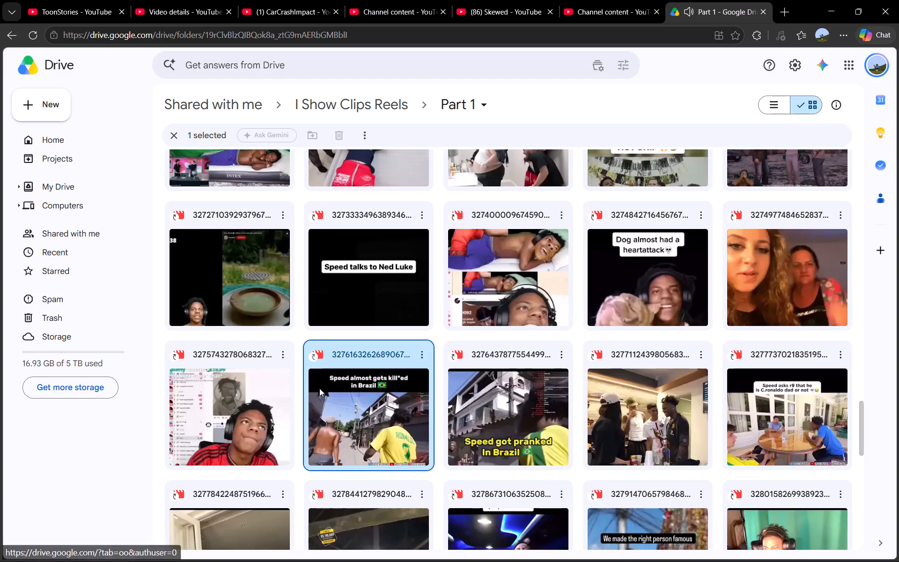
scroll(319, 388, down, 3)
double_click(211, 255)
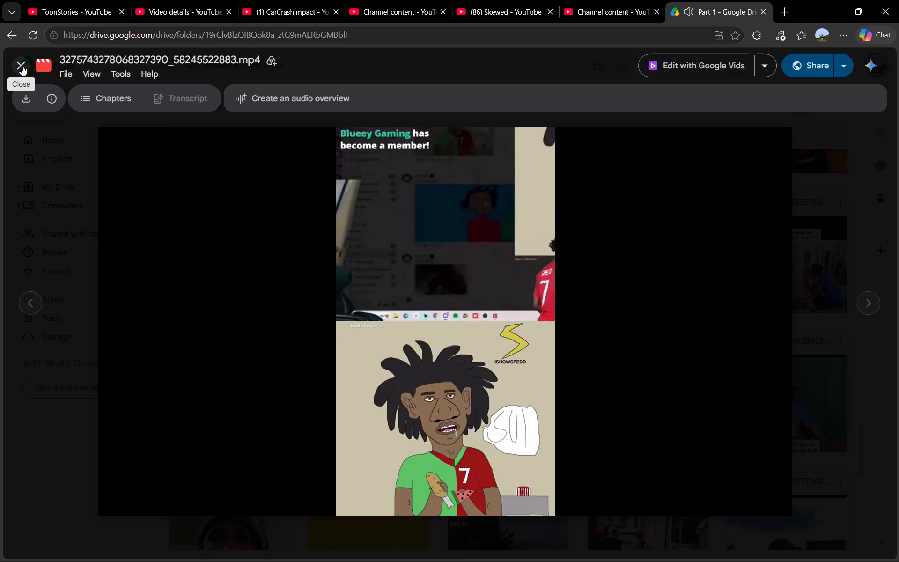
click(22, 66)
Browse the remaining clip thumbnails through to the end of the Part 1 folder.
scroll(453, 382, down, 1)
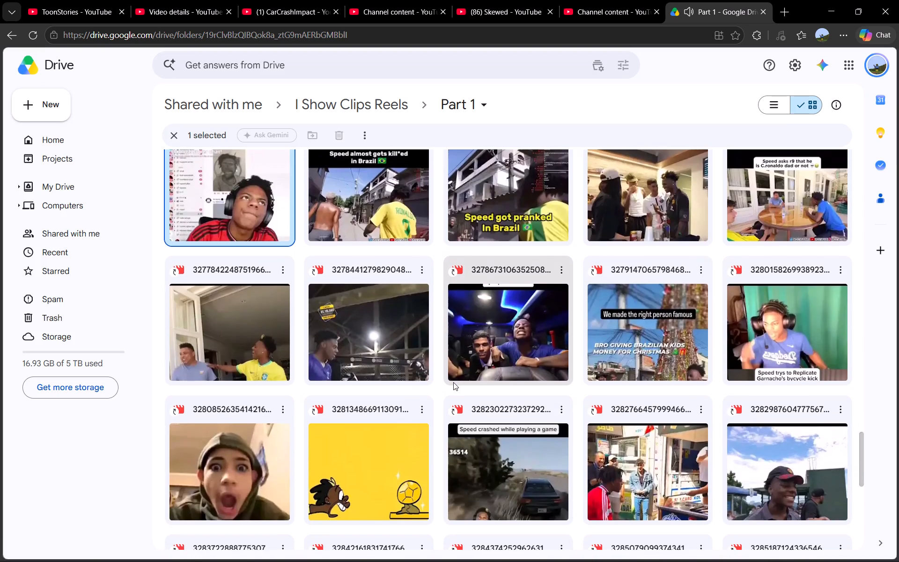
scroll(589, 369, down, 3)
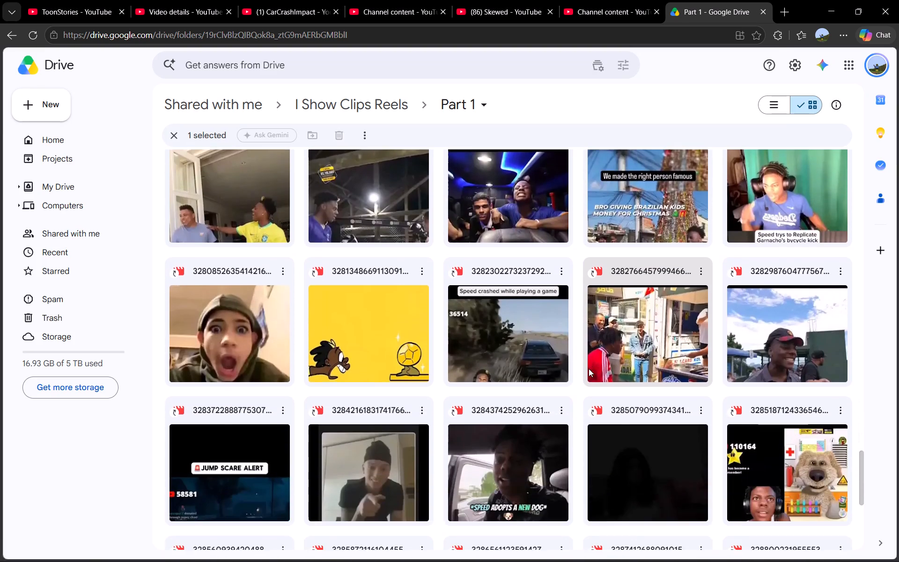
scroll(589, 369, down, 5)
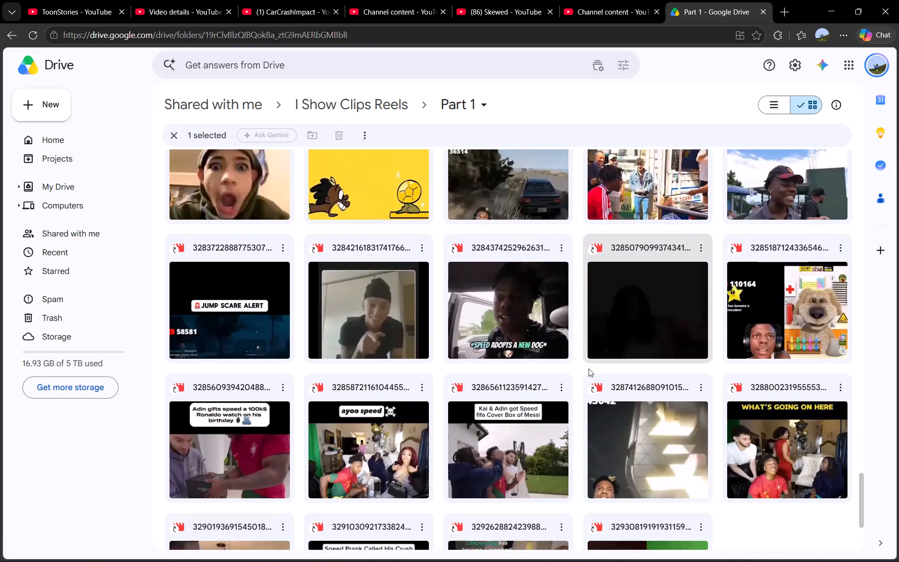
scroll(589, 369, down, 5)
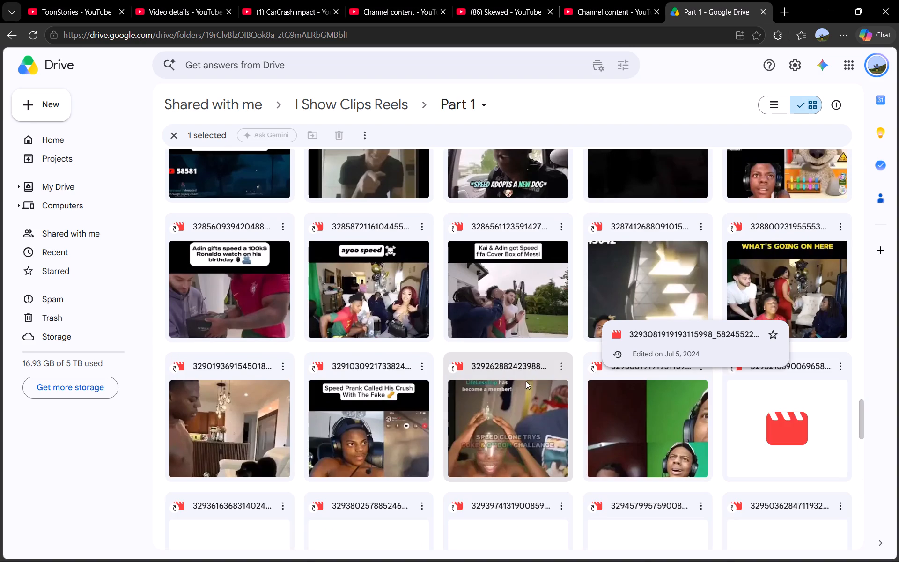
scroll(522, 381, down, 3)
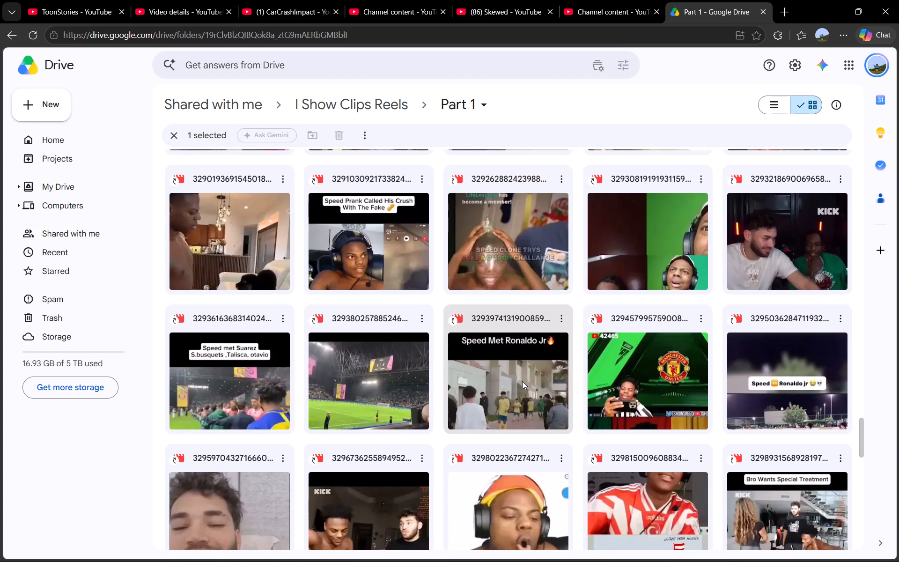
scroll(522, 381, down, 3)
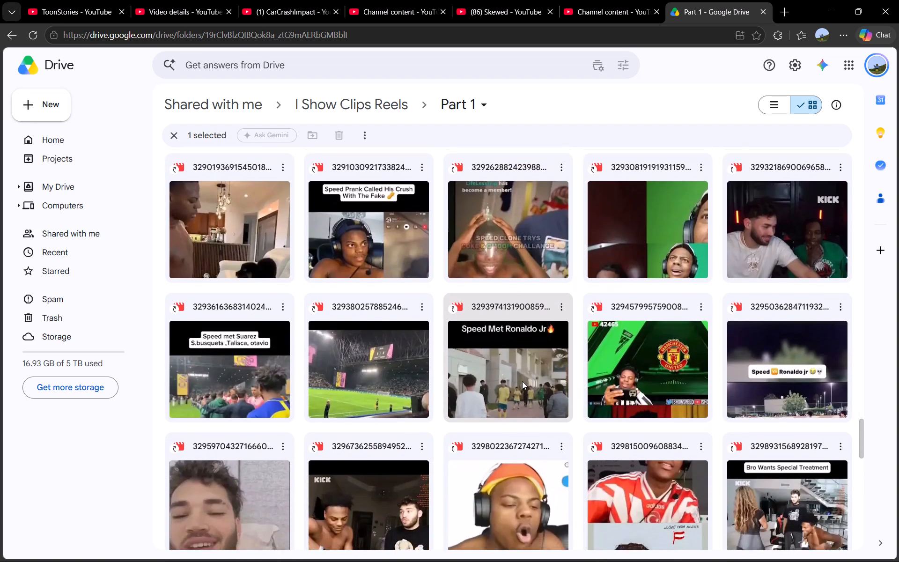
scroll(522, 381, down, 3)
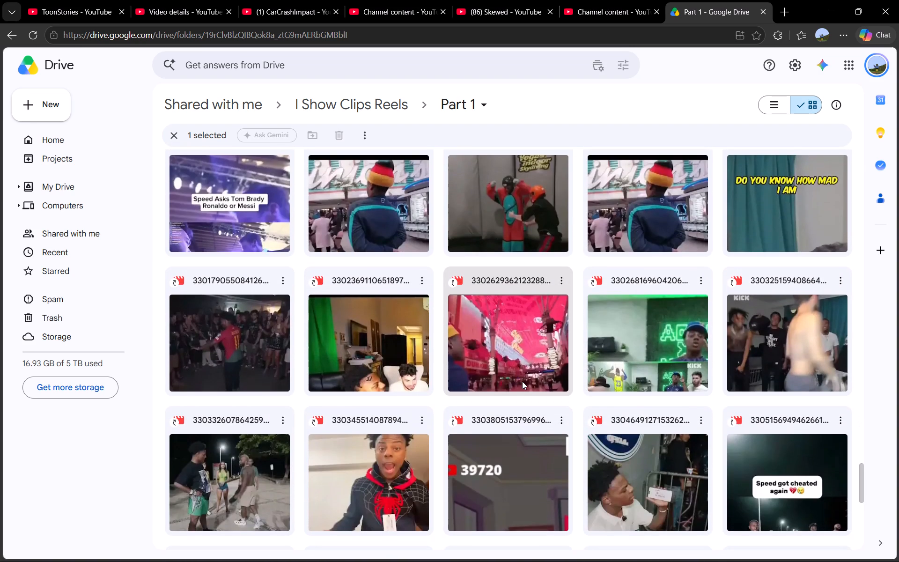
scroll(522, 381, down, 8)
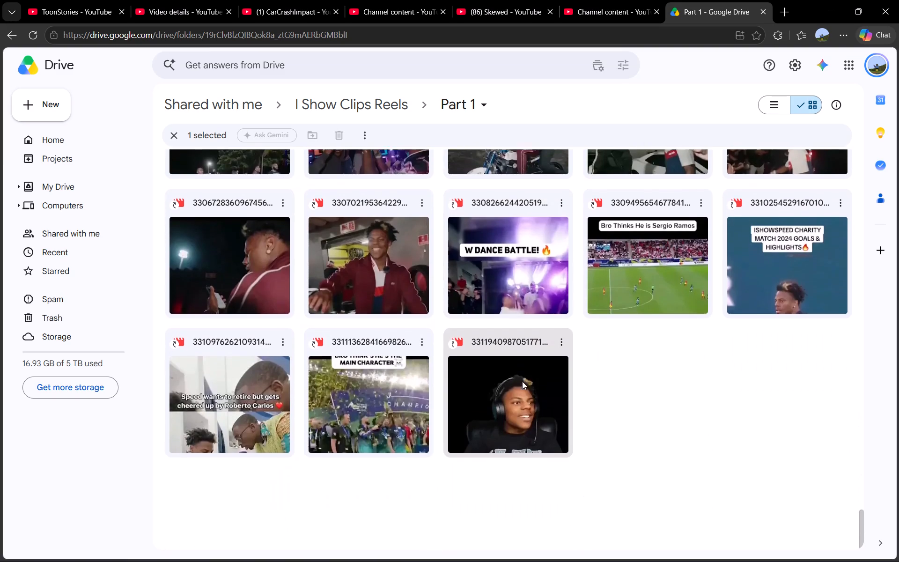
scroll(522, 381, down, 4)
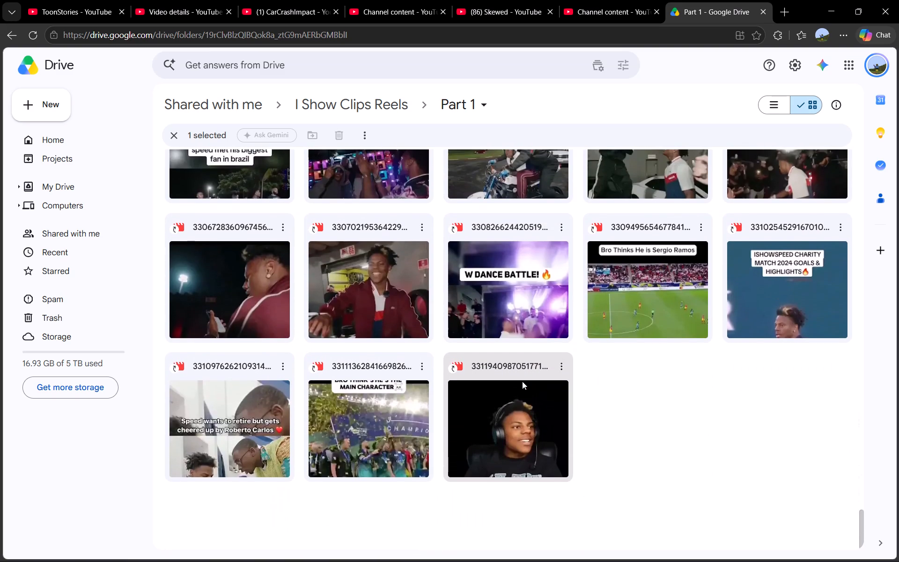
scroll(522, 381, down, 10)
Return to the I Show Clips Reels folder and open its Part 2 folder.
scroll(522, 381, right, 8)
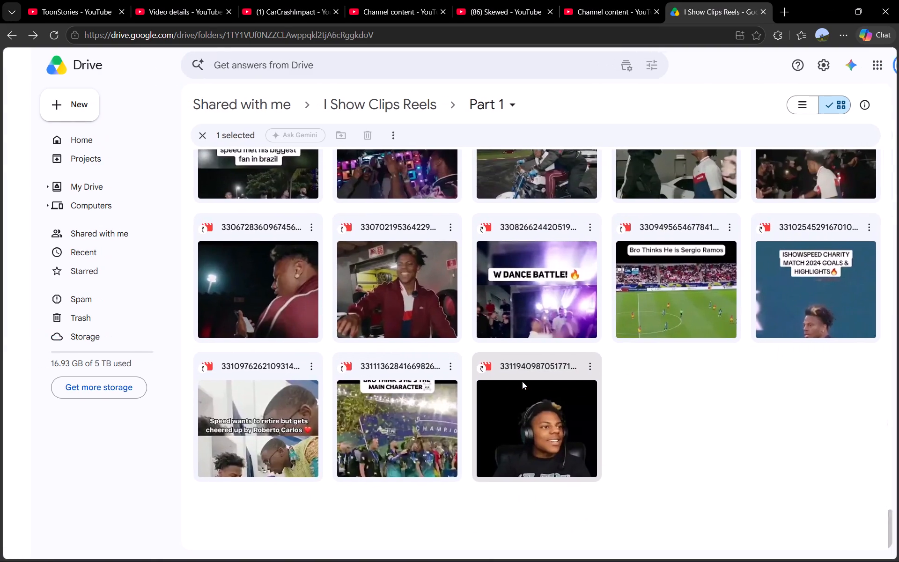
double_click(357, 188)
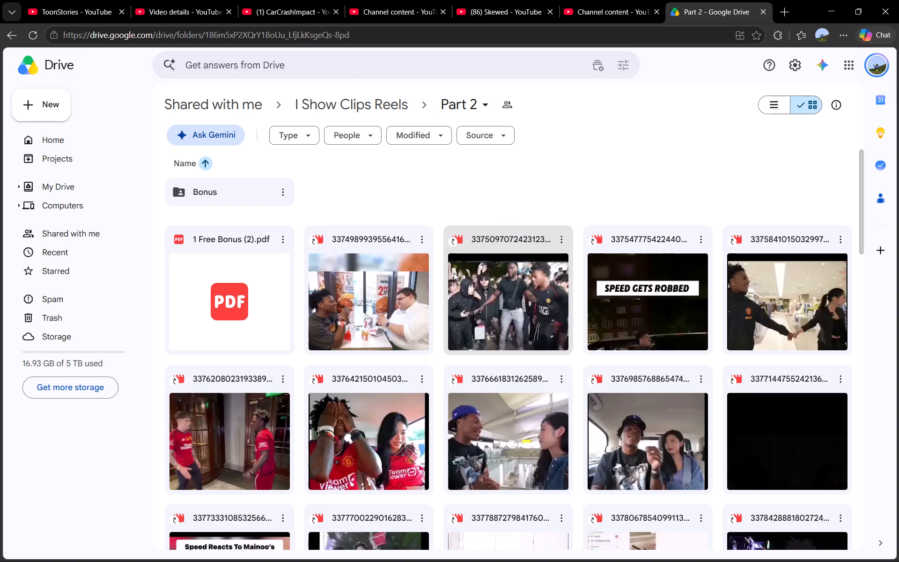
Browse the first Part 2 clips, preview the one captioned "Speed Reacts To Mainoo's Goal And Asked For A Kiss", and close it.
scroll(454, 273, down, 1)
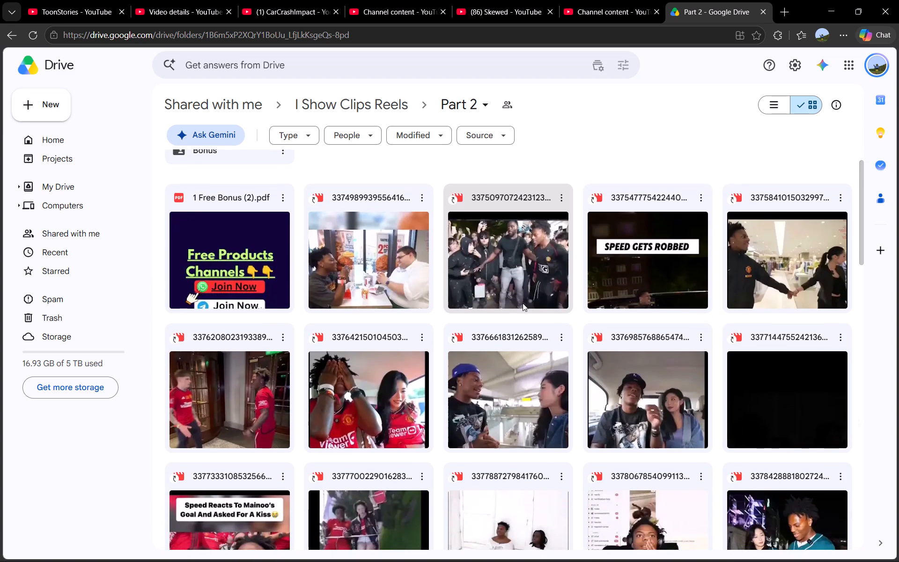
scroll(523, 303, down, 3)
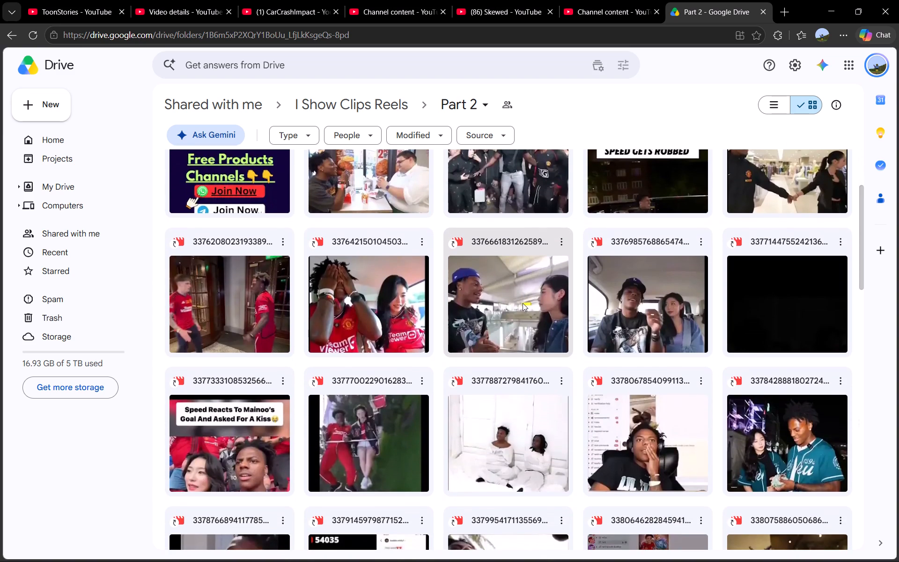
scroll(523, 303, down, 1)
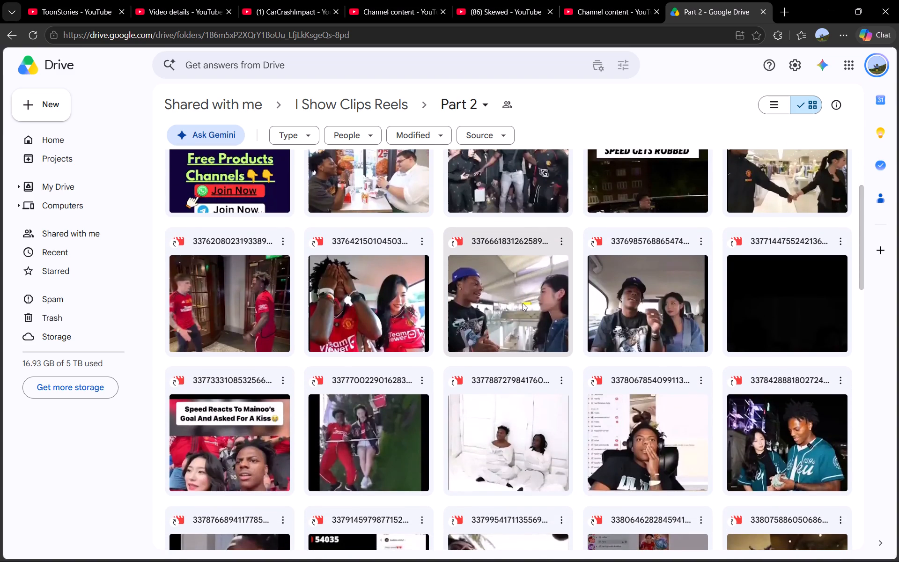
scroll(523, 303, down, 1)
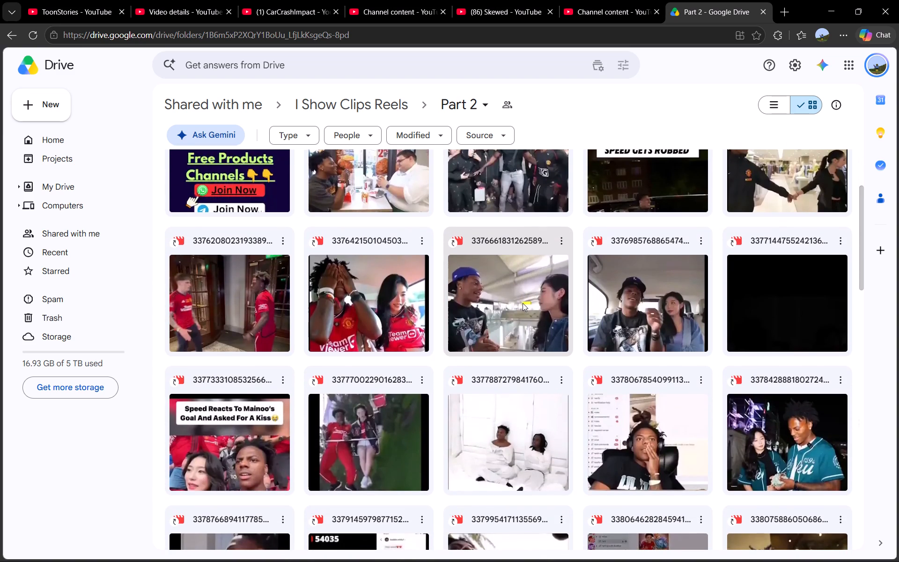
scroll(523, 303, down, 1)
double_click(209, 441)
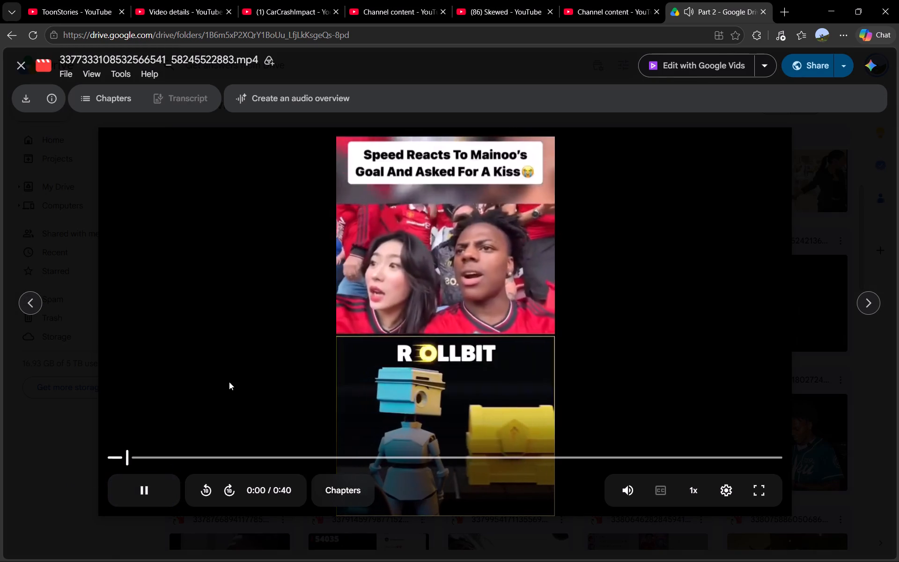
click(21, 61)
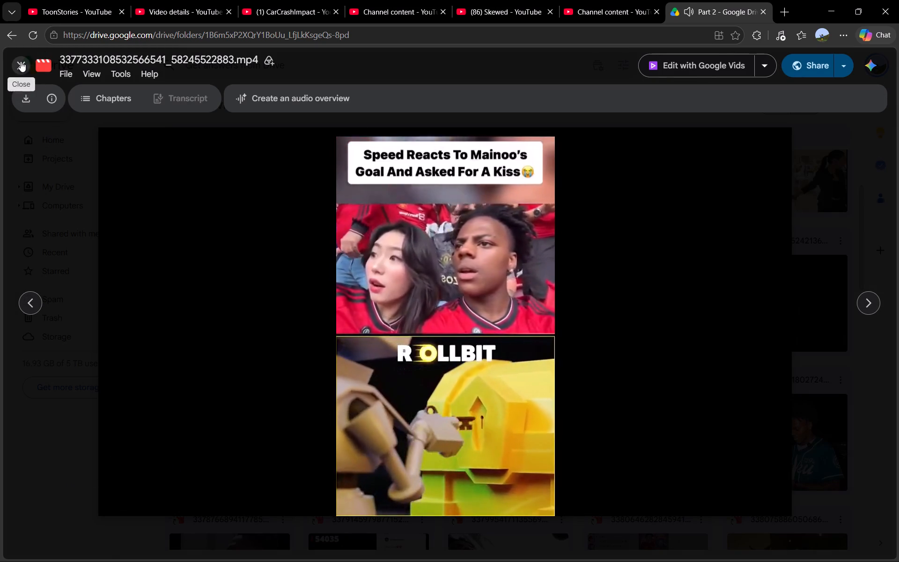
Watch the Part 2 clip captioned "Spider man is iShowSpeed" and close the player.
scroll(417, 432, down, 3)
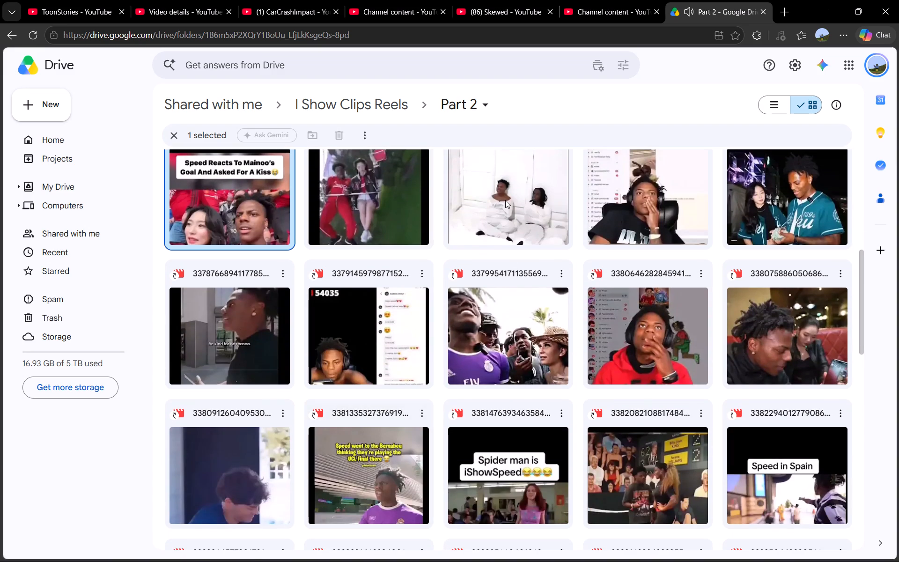
scroll(505, 200, down, 2)
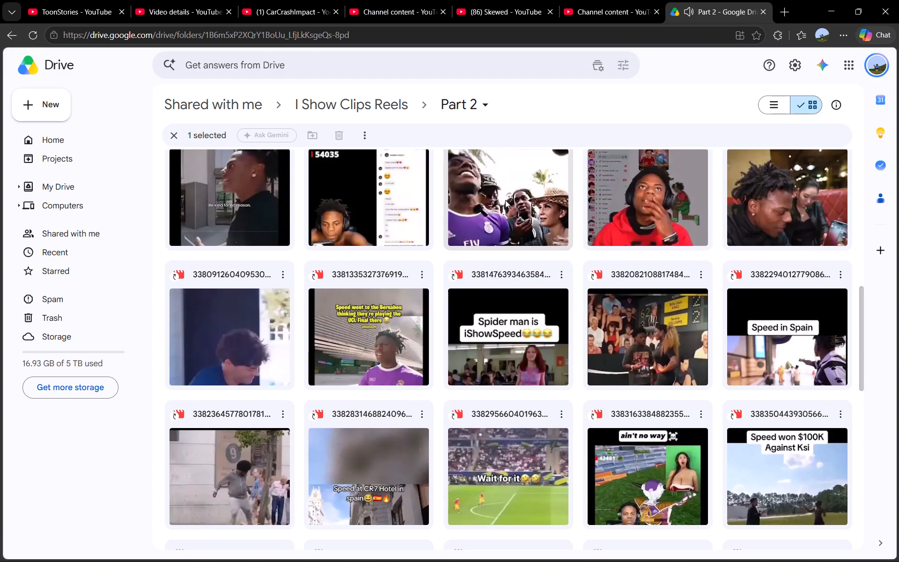
double_click(509, 322)
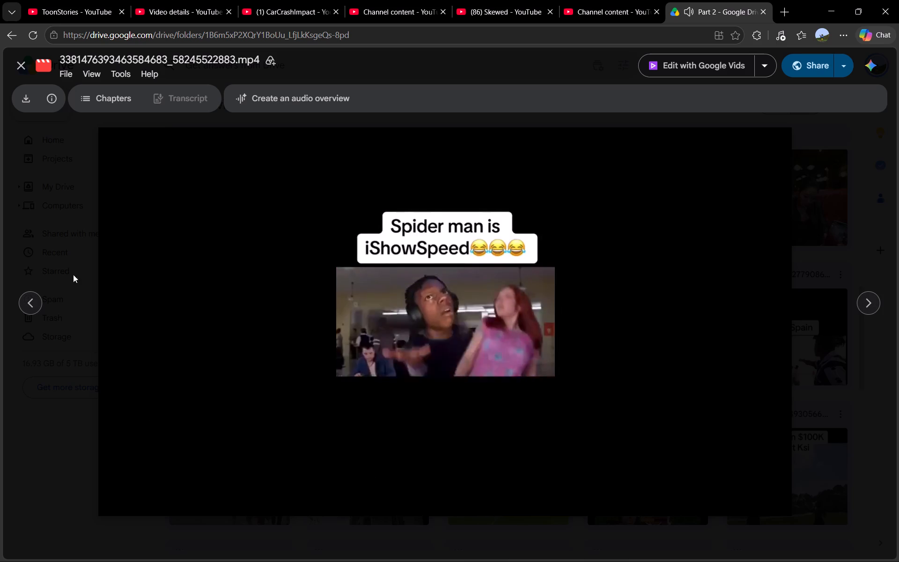
click(20, 59)
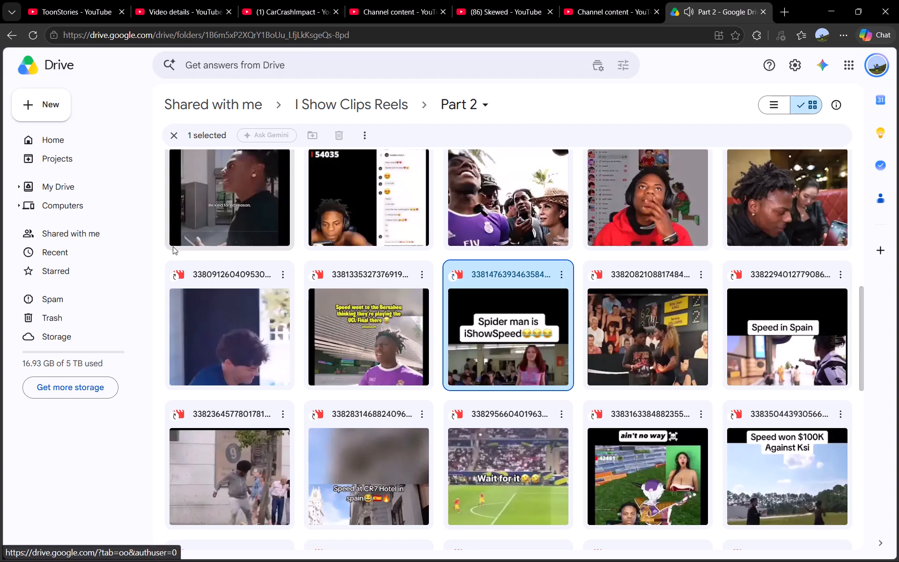
Browse further through Part 2 and select the clip of Speed with a man in a black suit on a grass field.
scroll(277, 388, down, 3)
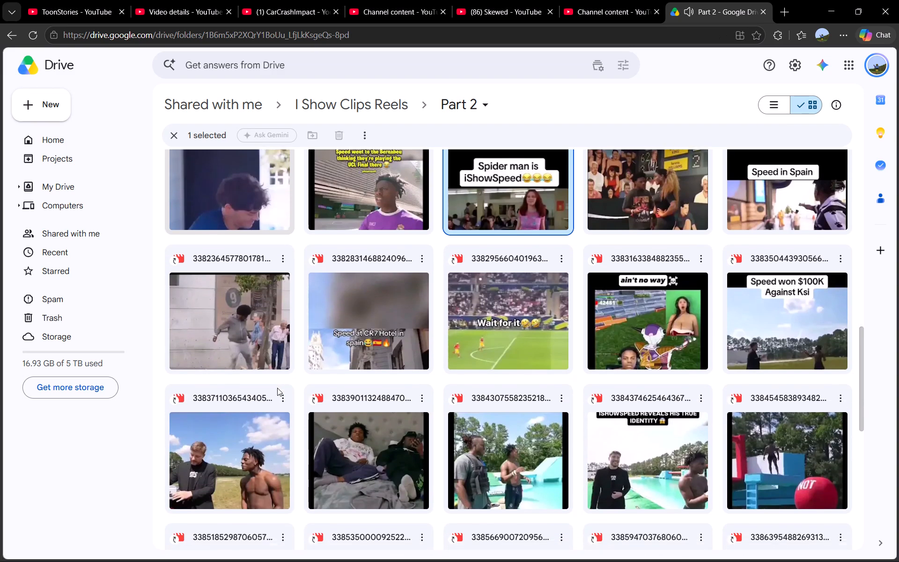
scroll(277, 388, down, 1)
scroll(241, 407, down, 1)
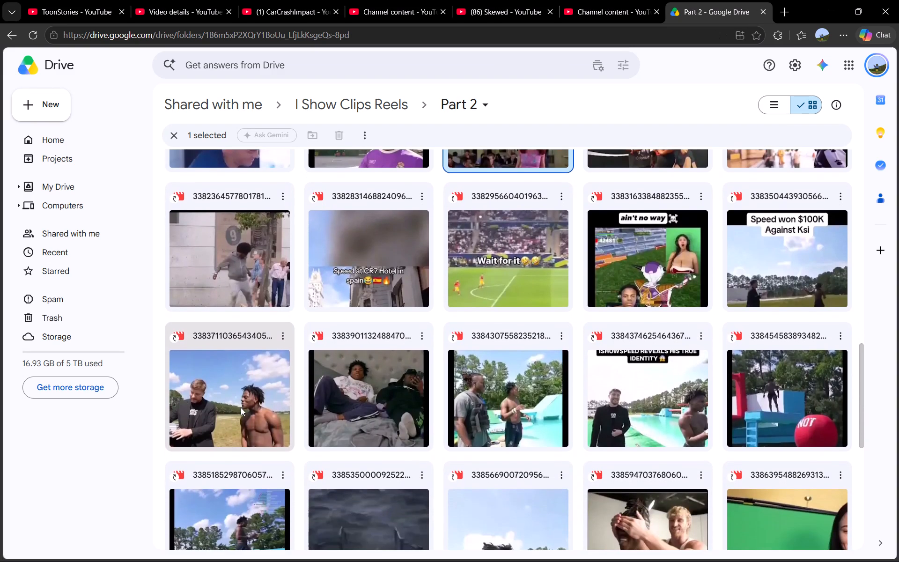
scroll(241, 407, down, 2)
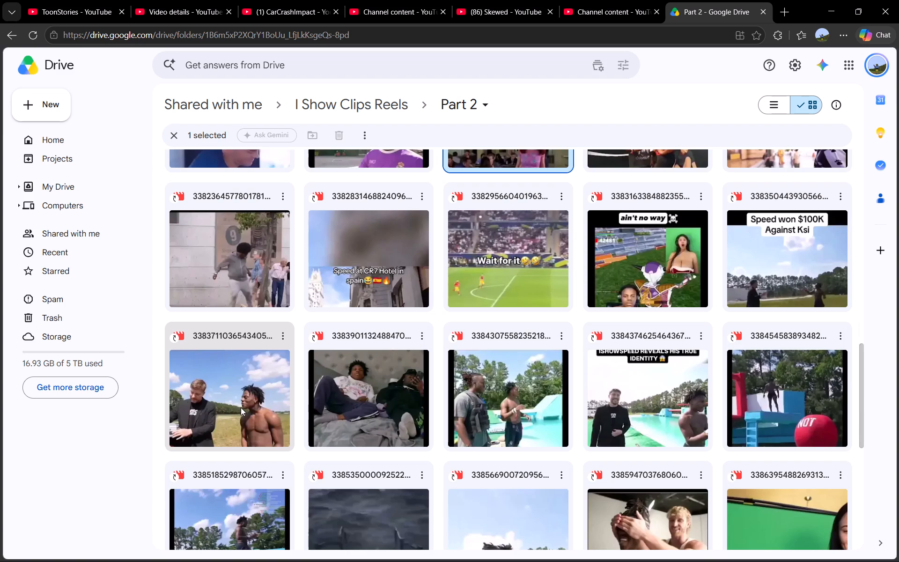
click(241, 407)
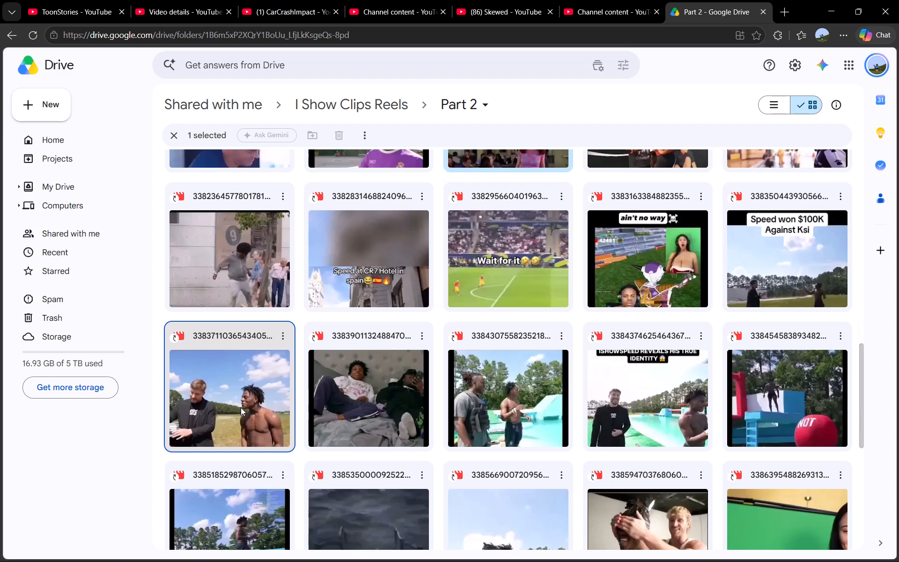
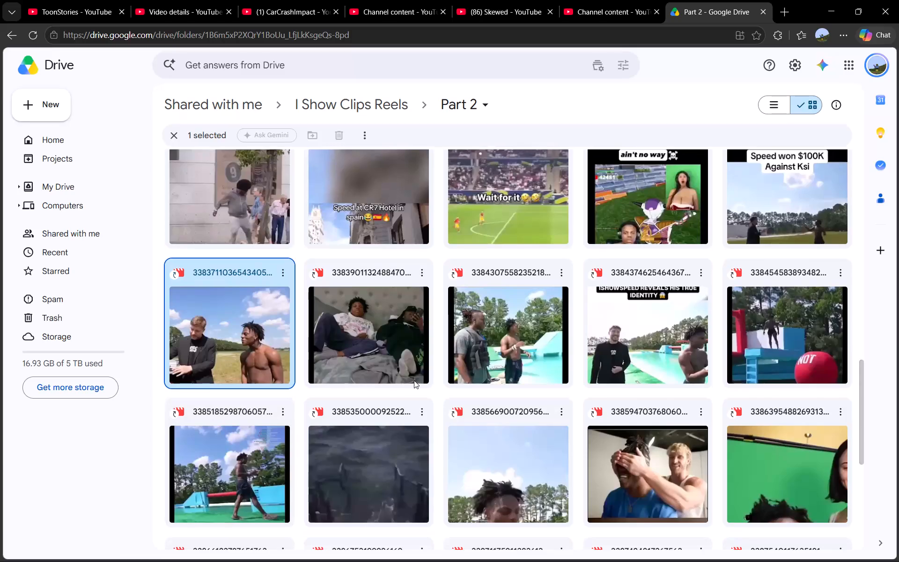
Browse further down the Part 2 folder, examining the clip thumbnails and captions as far as the "Speed gets a gift" clip.
scroll(414, 380, down, 3)
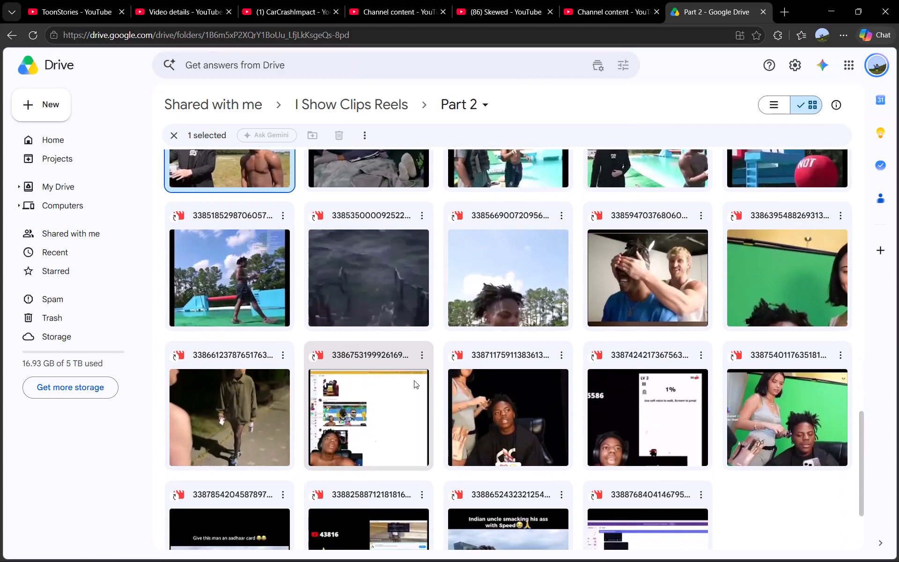
scroll(414, 380, down, 3)
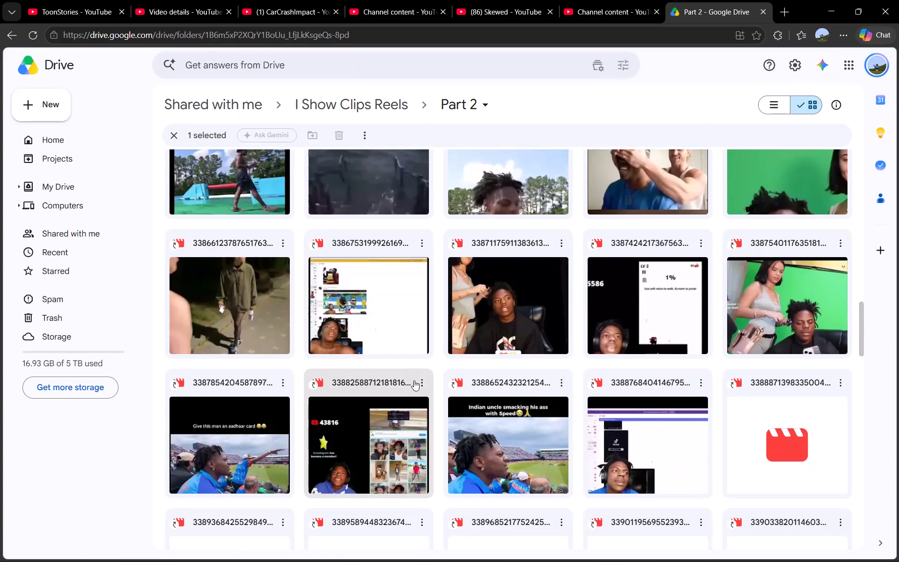
scroll(414, 380, down, 2)
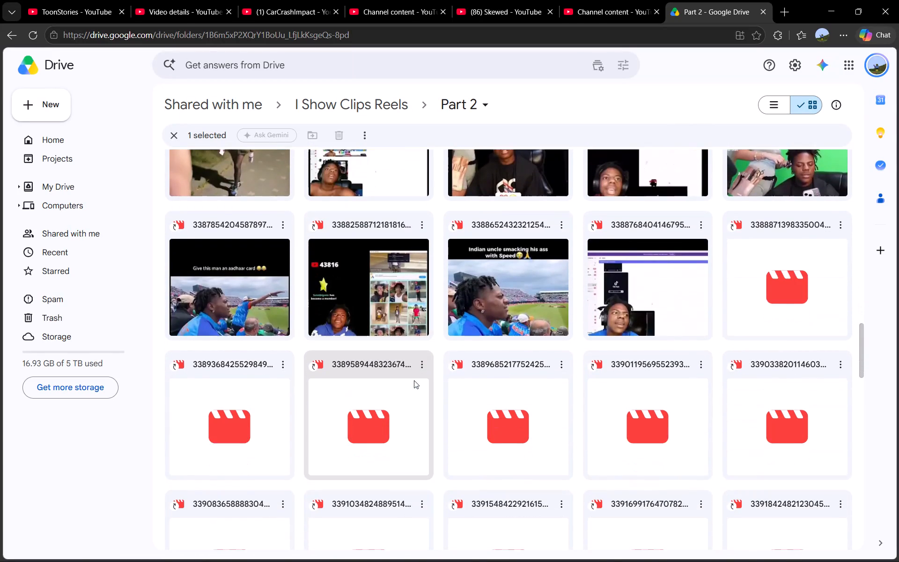
scroll(414, 380, down, 1)
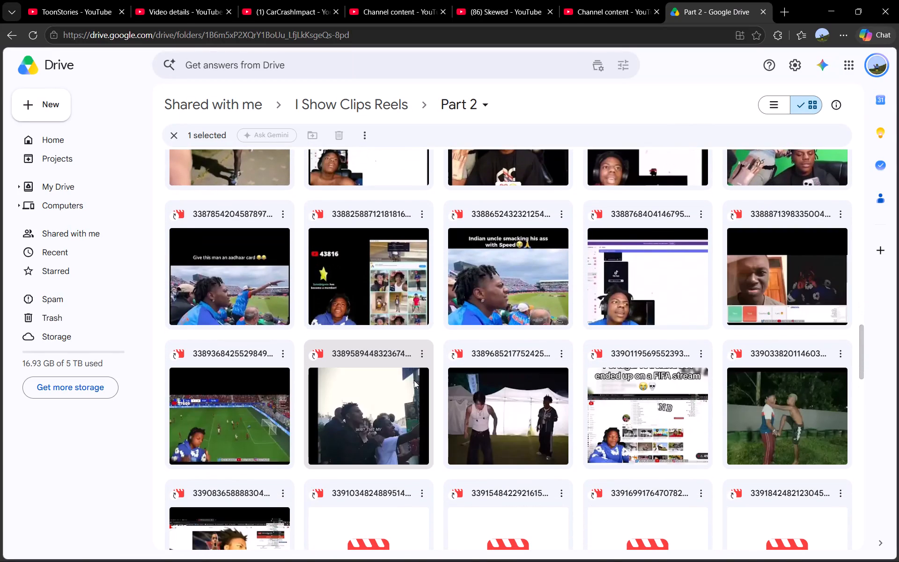
scroll(414, 380, down, 2)
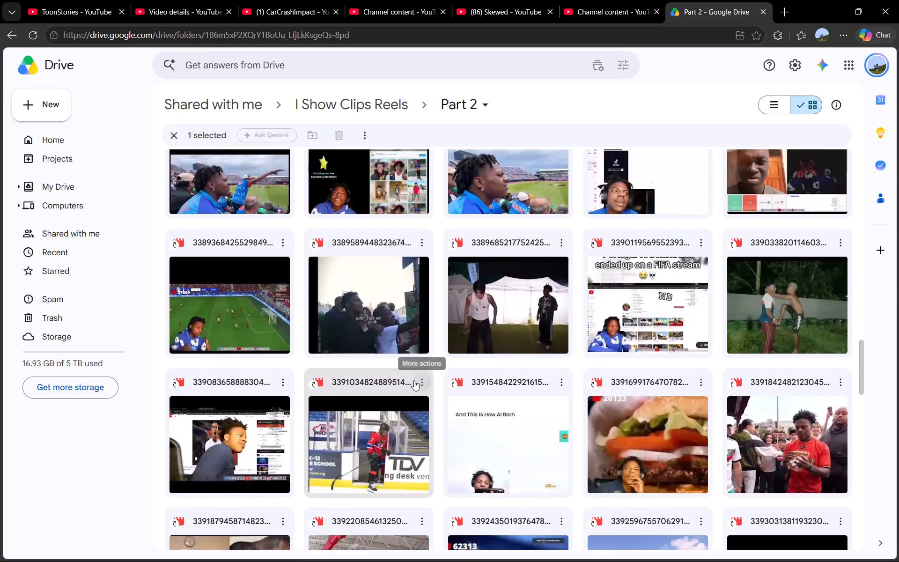
scroll(414, 380, down, 2)
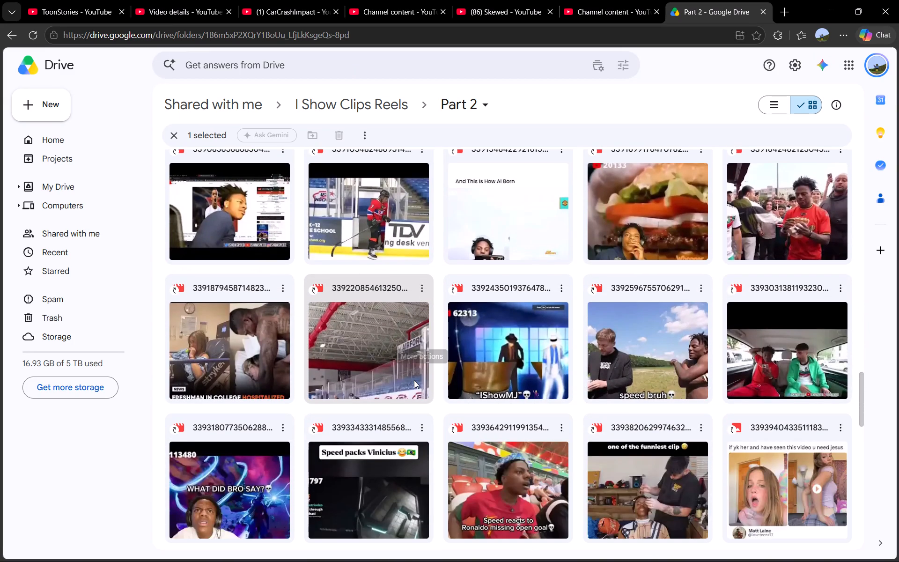
scroll(605, 370, down, 2)
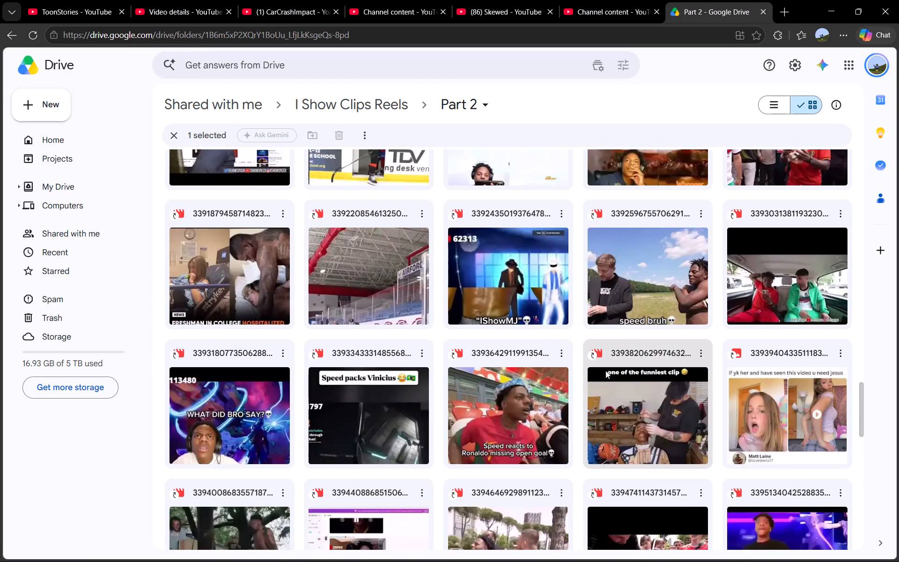
scroll(605, 370, down, 3)
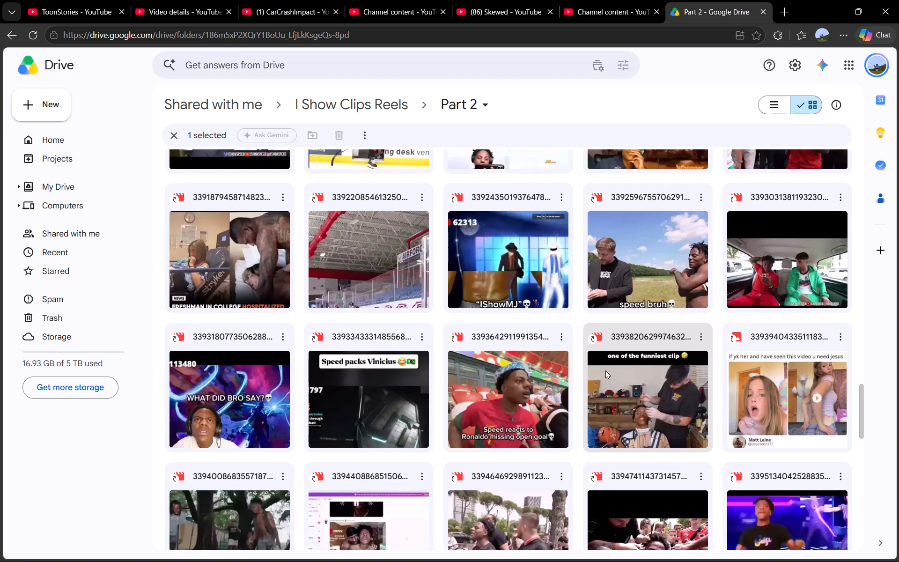
scroll(605, 370, down, 2)
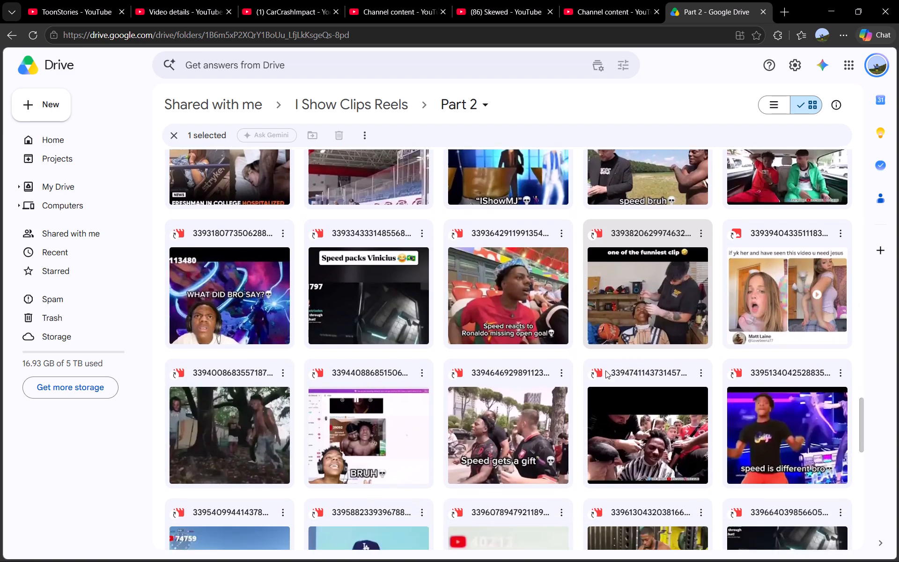
scroll(605, 370, down, 2)
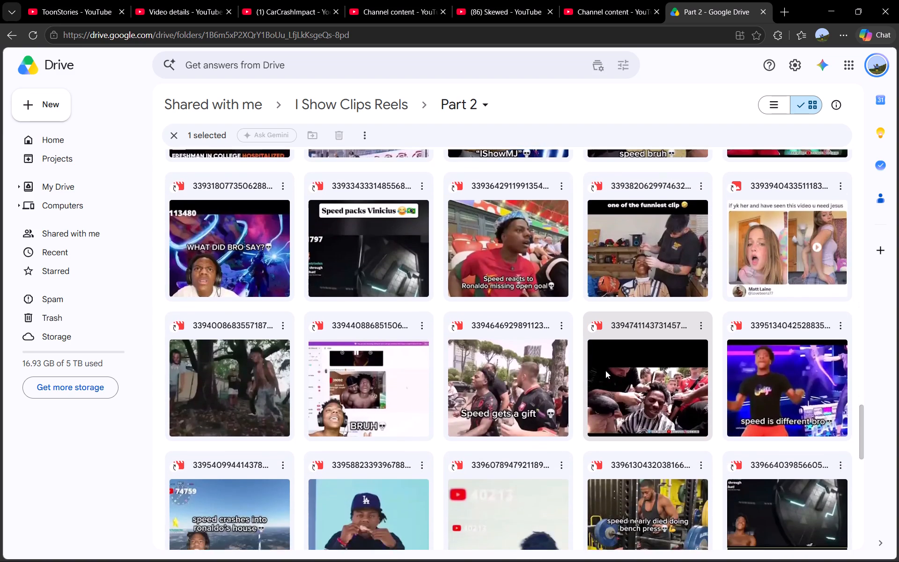
scroll(605, 370, down, 1)
Watch the Part 2 clip captioned "Speed gets a gift" and the following clip of Speed's outdoor haircut, and close the player.
double_click(486, 351)
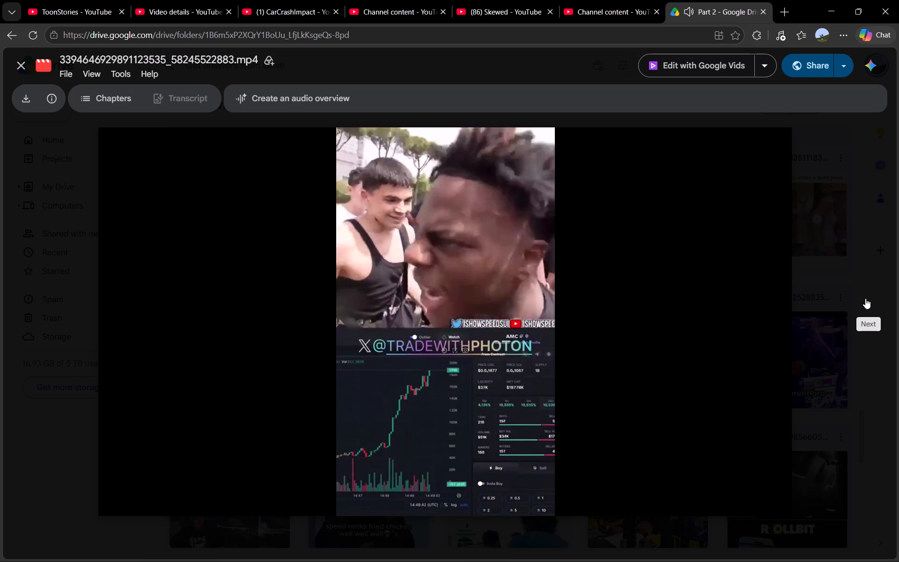
click(865, 298)
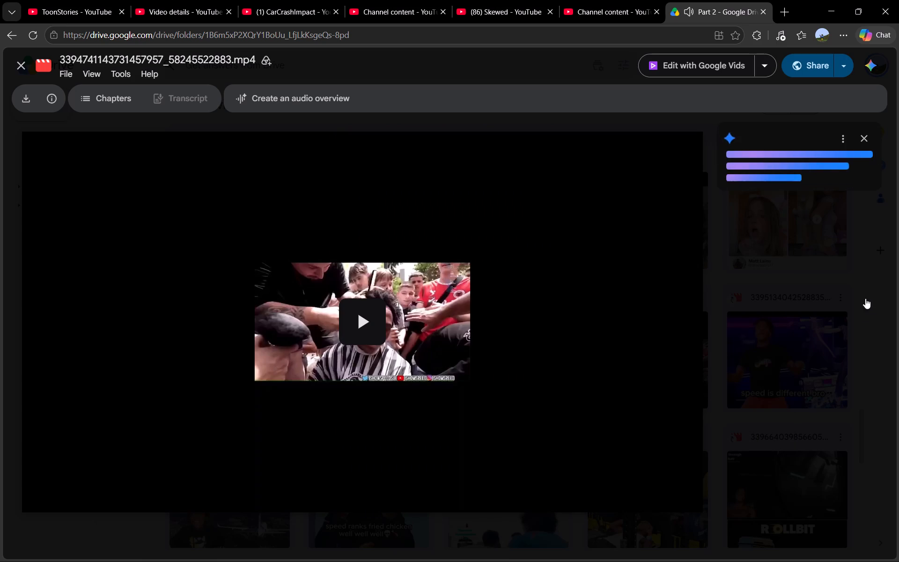
click(367, 318)
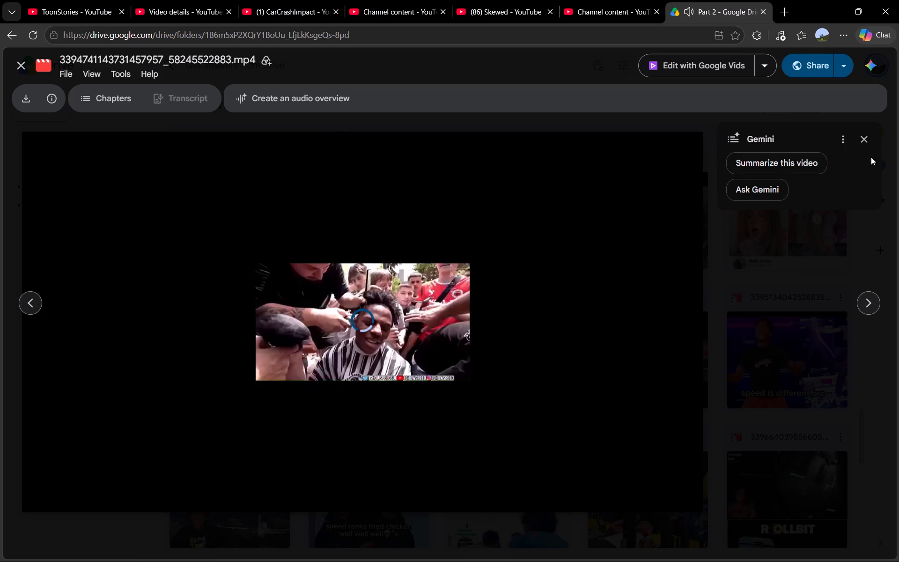
click(858, 137)
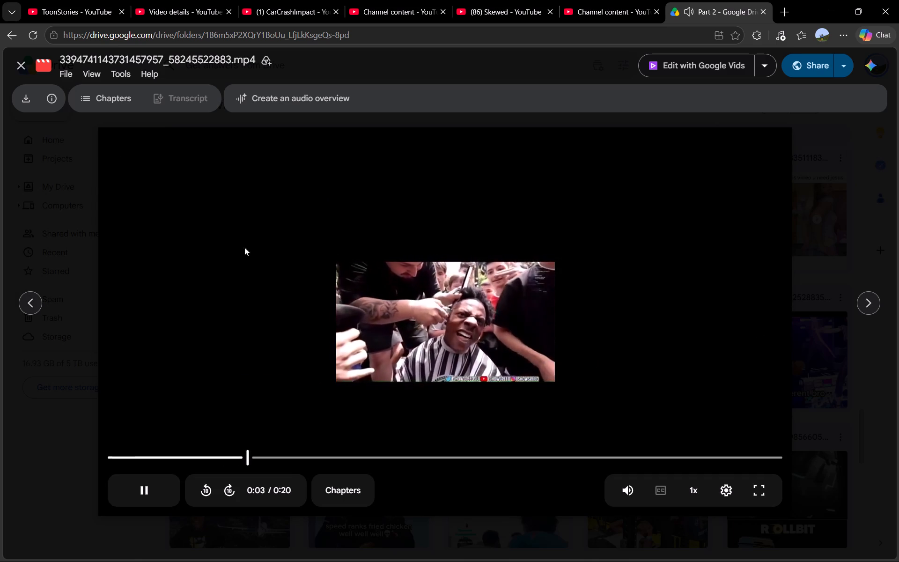
click(26, 63)
Browse the remaining Part 2 clips to the end of the folder, and look back through the earlier thumbnails up to "Speed won $100K Against Ksi".
scroll(227, 301, down, 4)
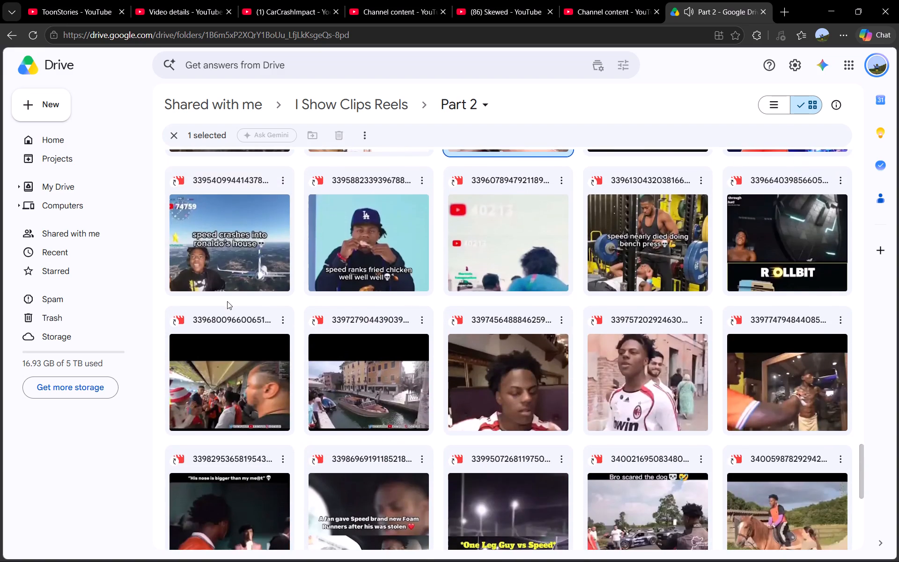
scroll(227, 301, down, 6)
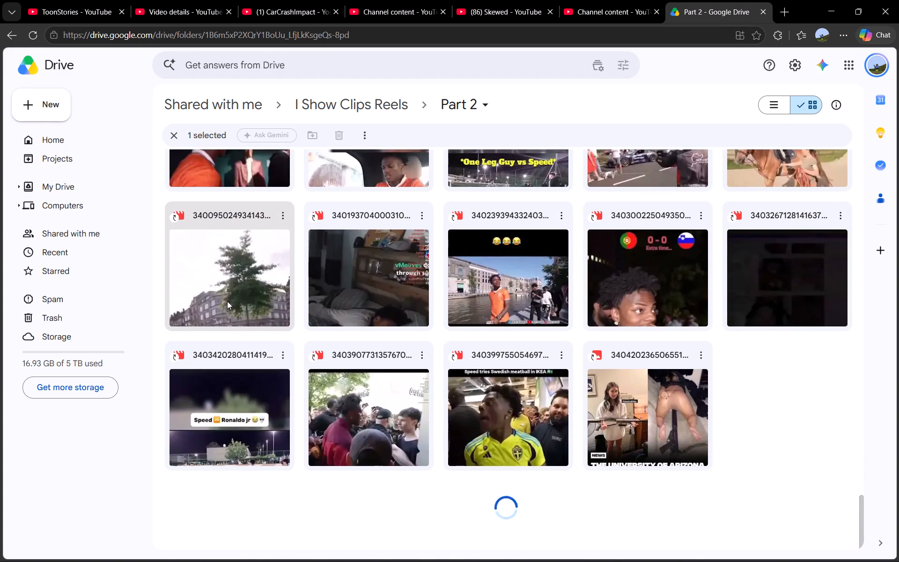
scroll(603, 401, down, 1)
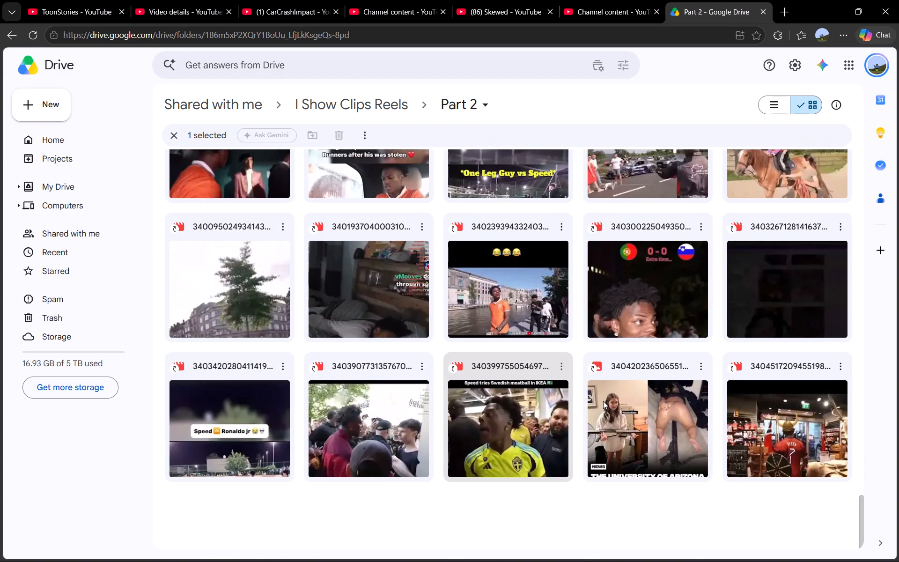
scroll(603, 401, down, 1)
scroll(465, 385, down, 2)
scroll(465, 385, up, 1)
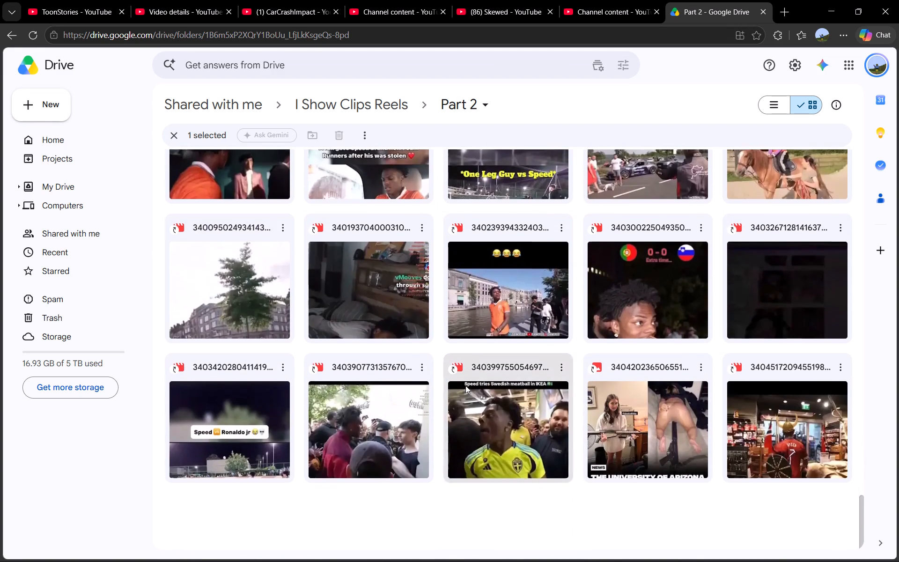
scroll(465, 385, up, 6)
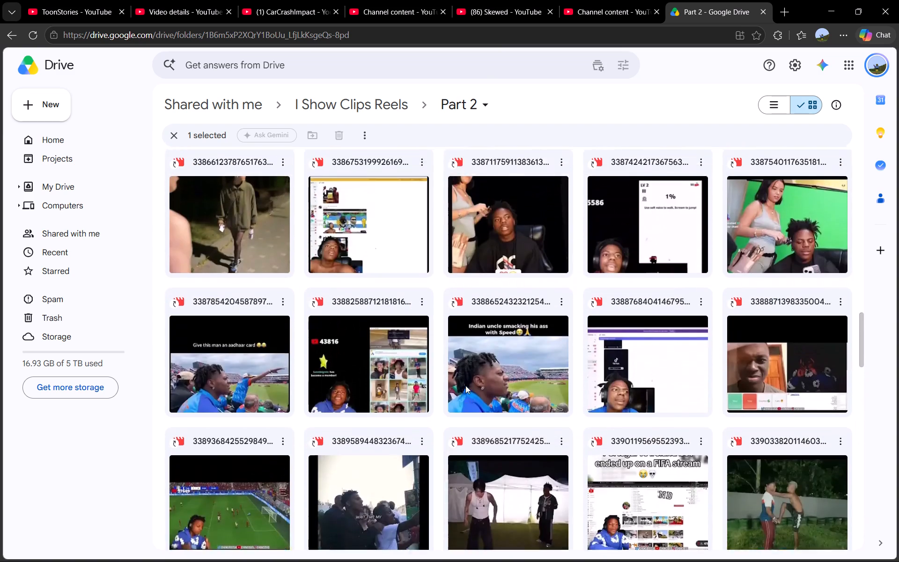
scroll(465, 385, up, 3)
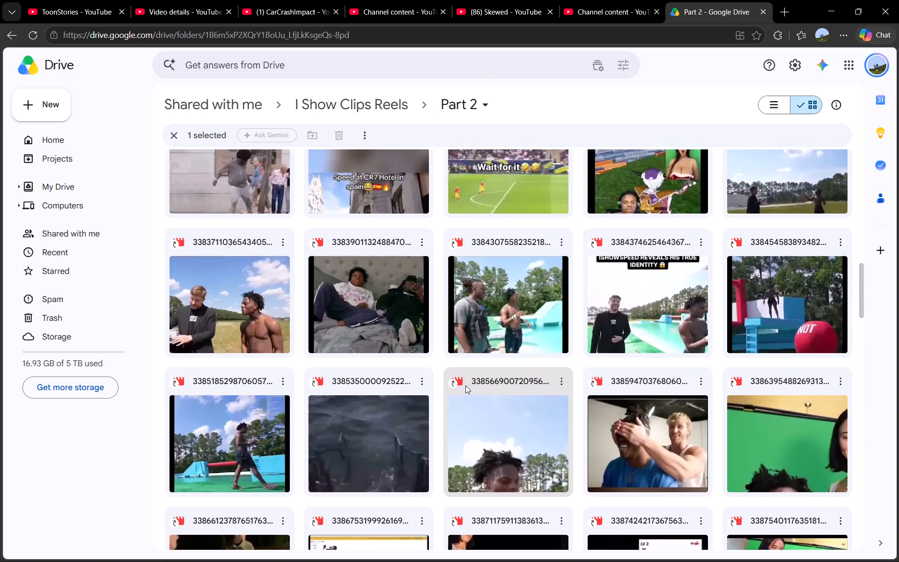
scroll(383, 331, up, 1)
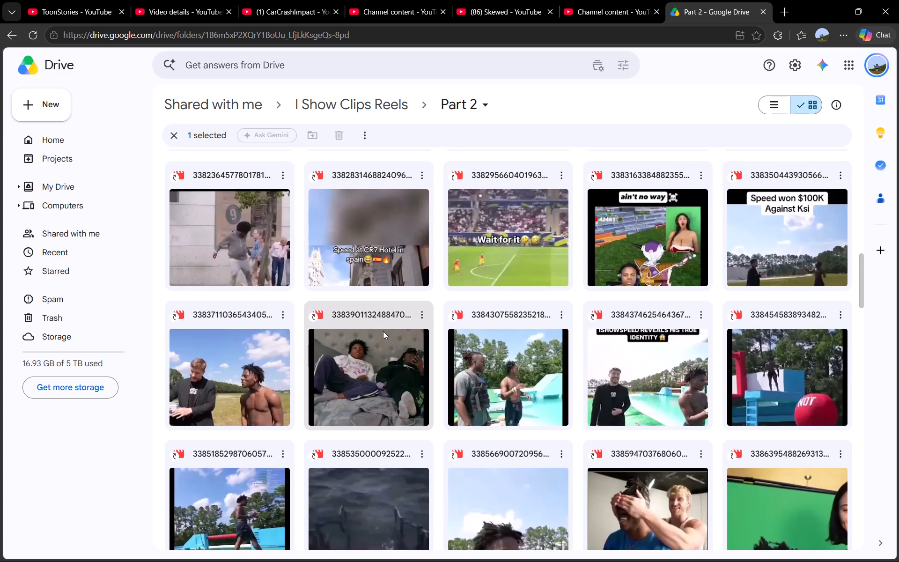
Find the Part 2 clip captioned "speed bruh", watch it, and close the player.
scroll(383, 331, down, 7)
scroll(509, 364, down, 1)
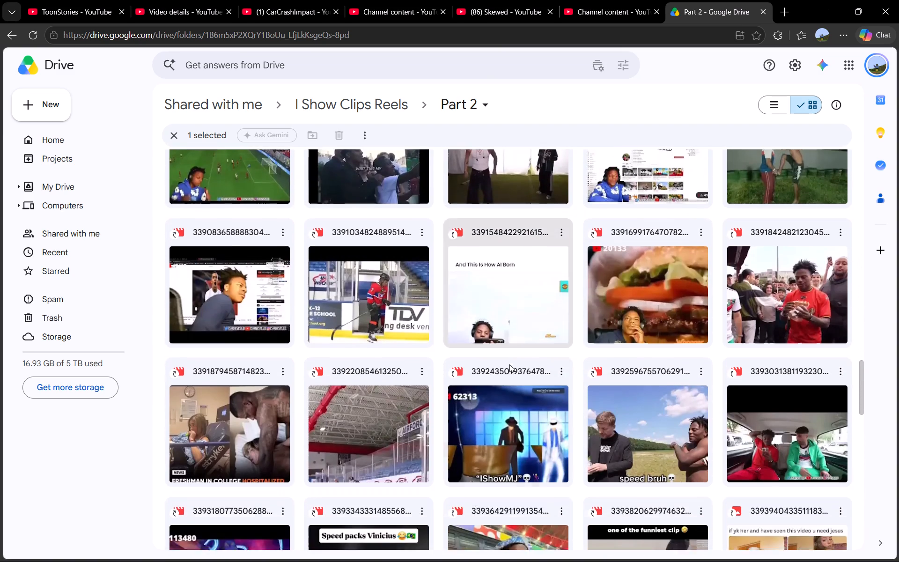
scroll(509, 364, down, 2)
double_click(594, 423)
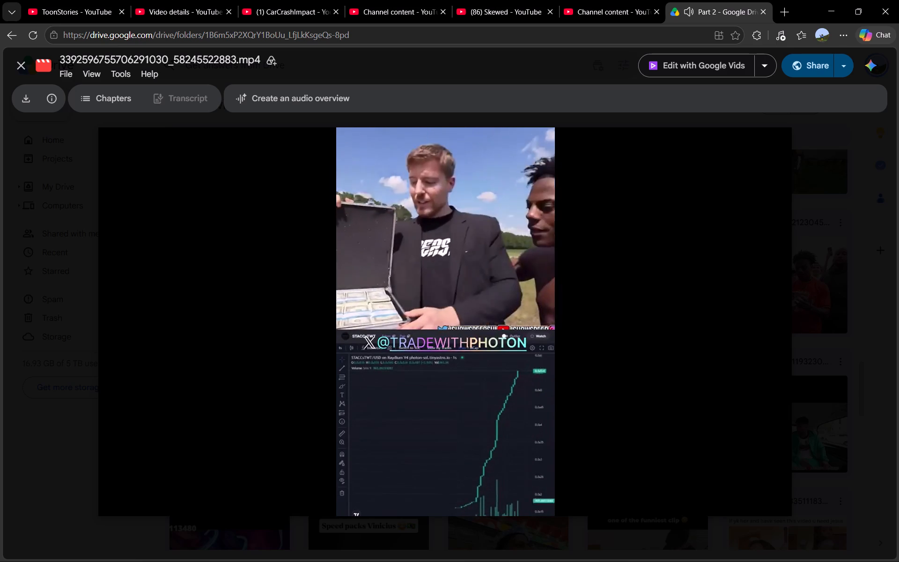
click(18, 67)
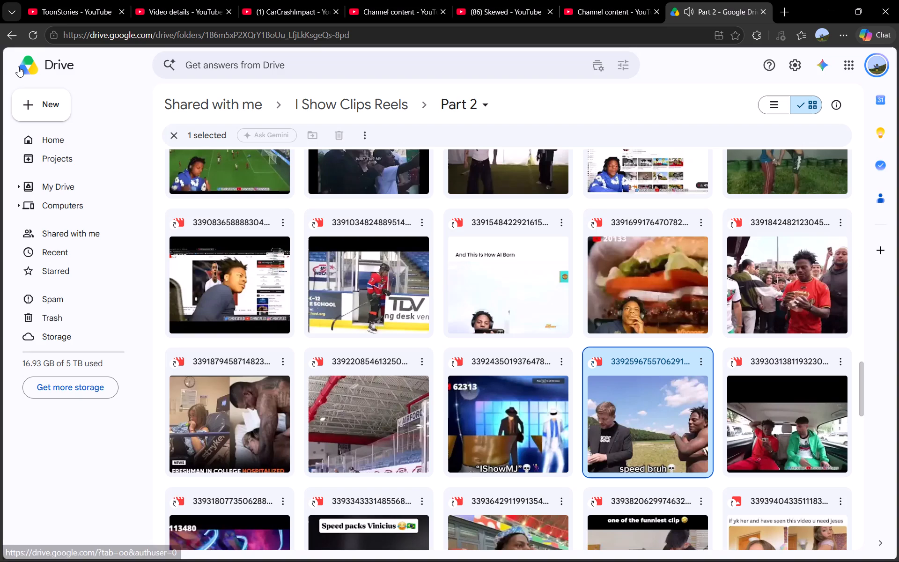
Return to the I Show Clips Reels folder and open its Part 3 folder.
scroll(55, 125, right, 5)
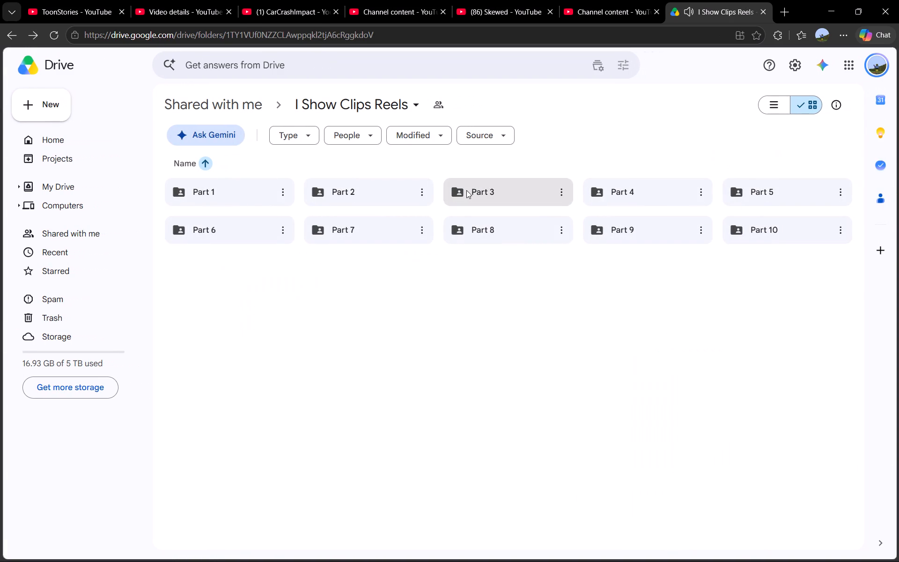
double_click(466, 190)
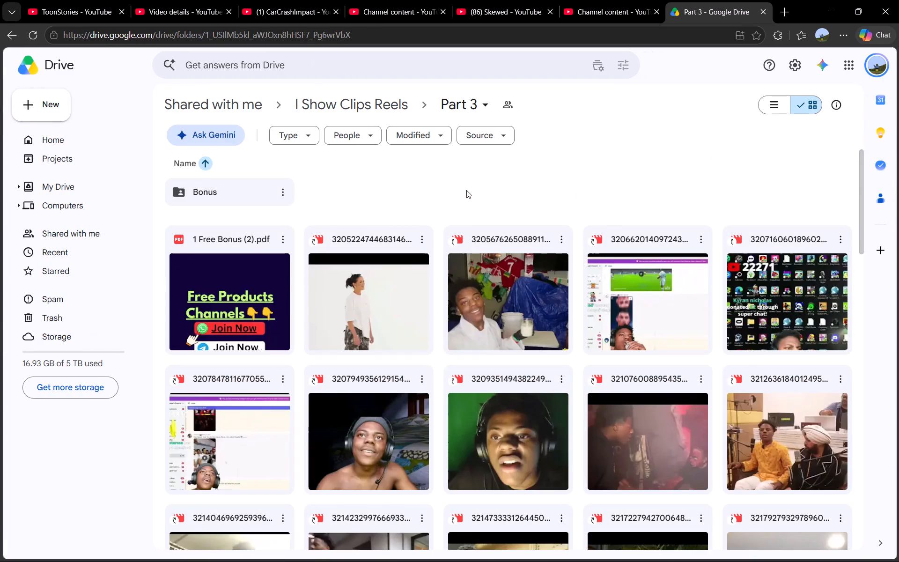
Browse the Part 3 clip thumbnails down to the theatre clip of Speed holding his hands to his face.
scroll(466, 190, down, 3)
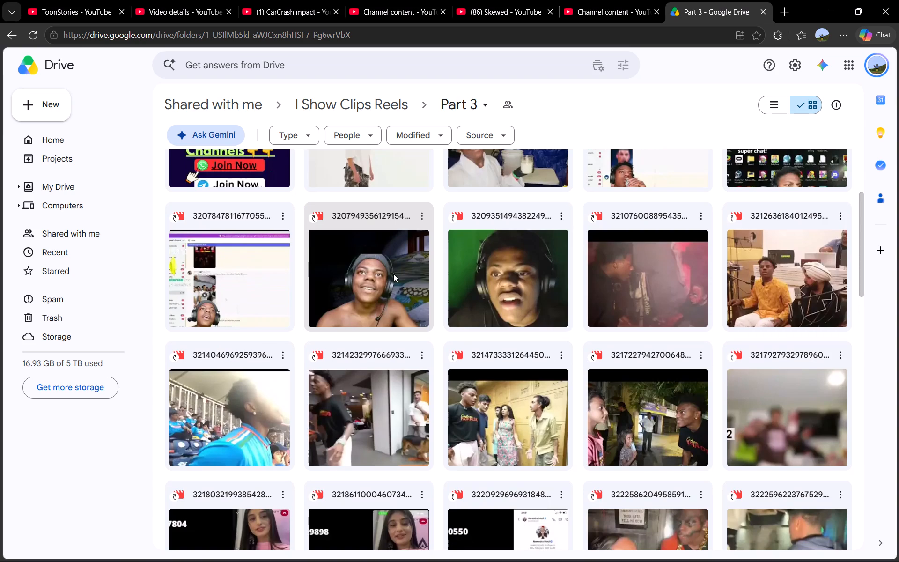
scroll(393, 274, down, 1)
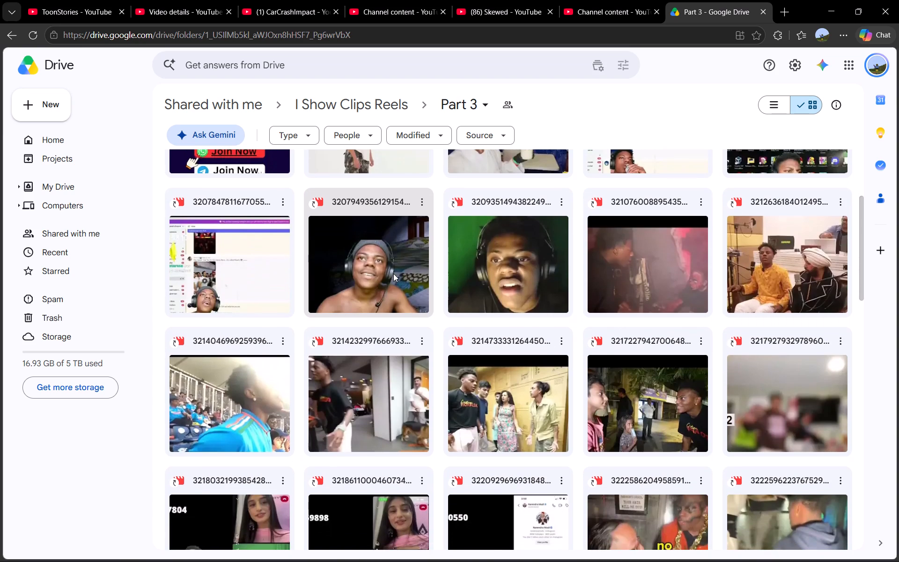
scroll(393, 274, down, 4)
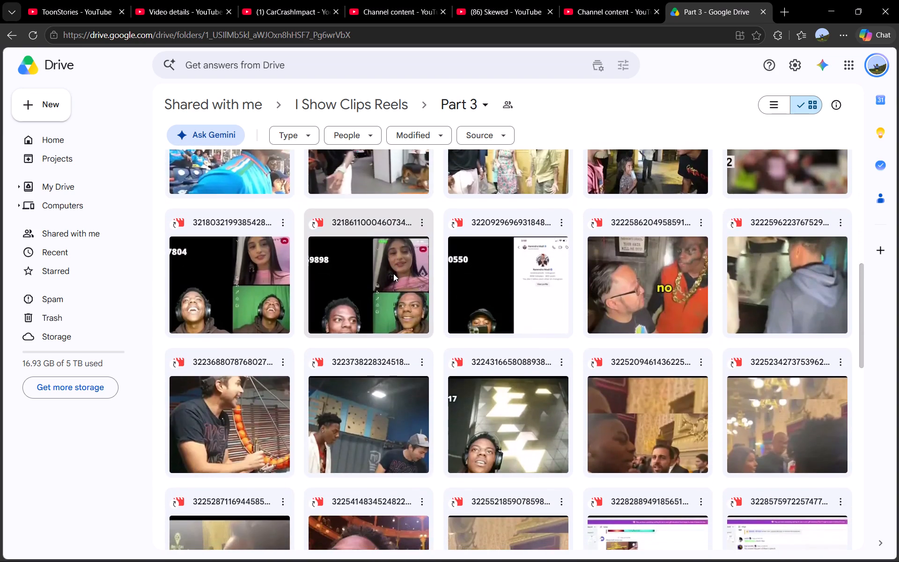
scroll(393, 274, down, 3)
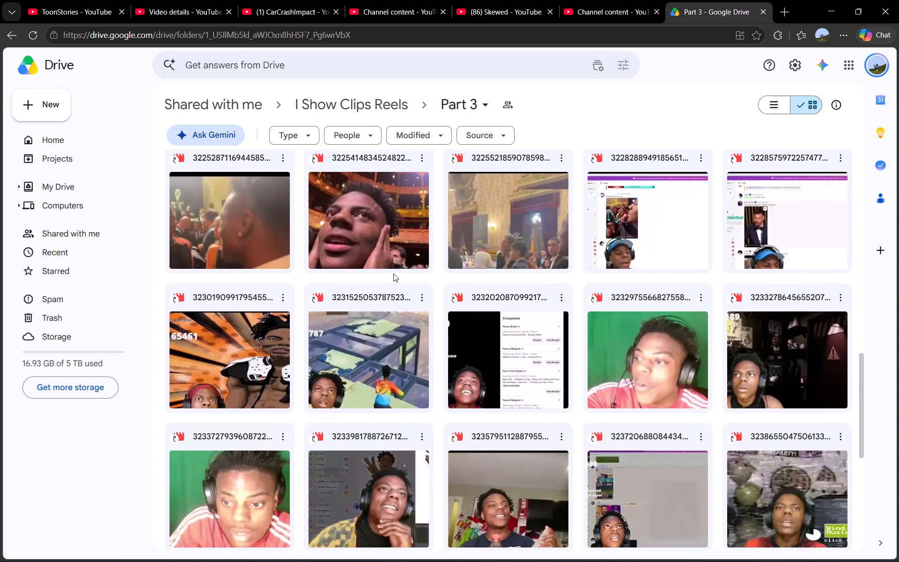
scroll(393, 274, down, 1)
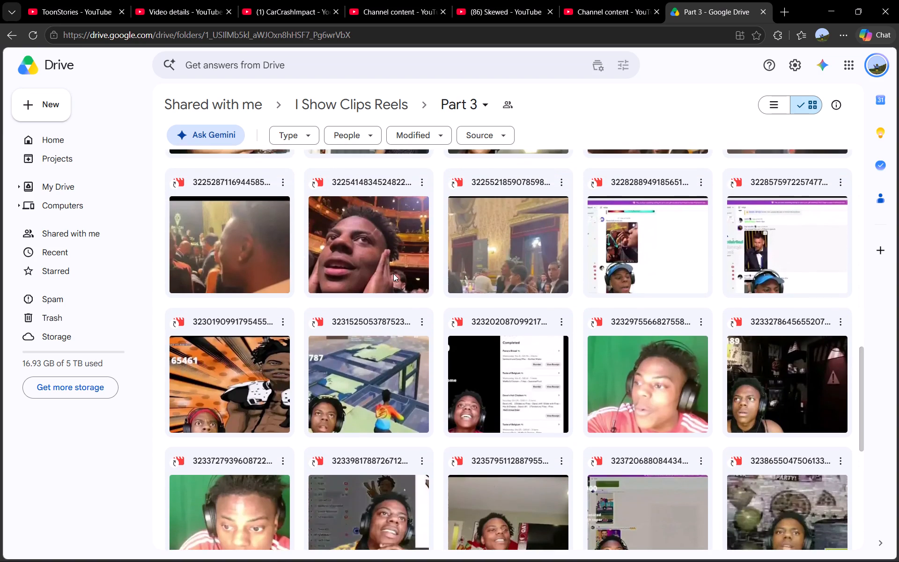
Play the theatre clip of Speed holding his hands to his face, skip through to its end, and replay it from the start.
double_click(393, 274)
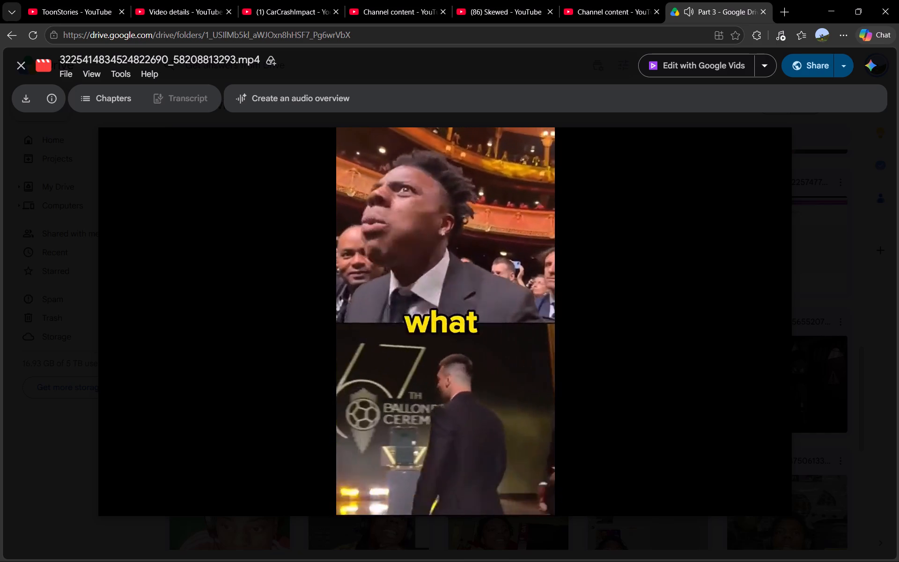
click(282, 392)
click(282, 392)
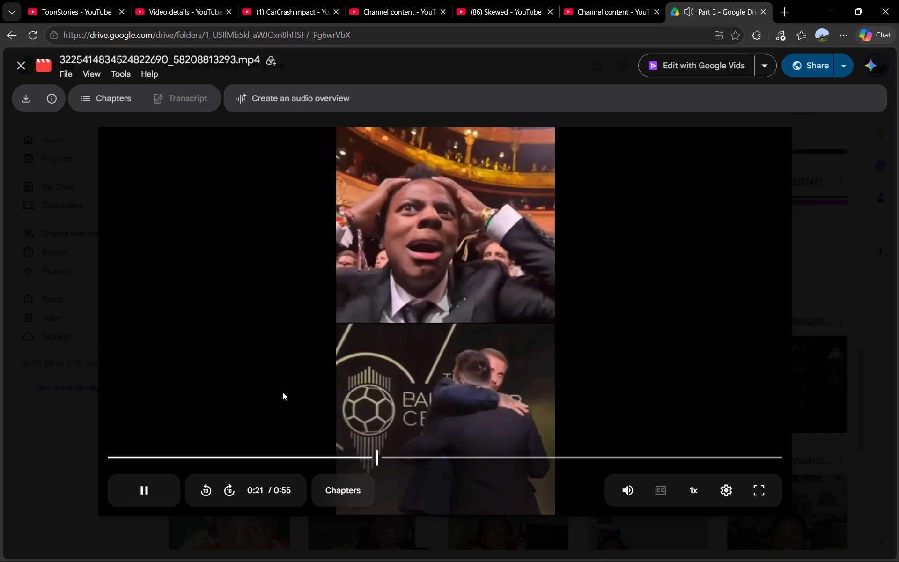
key(Right)
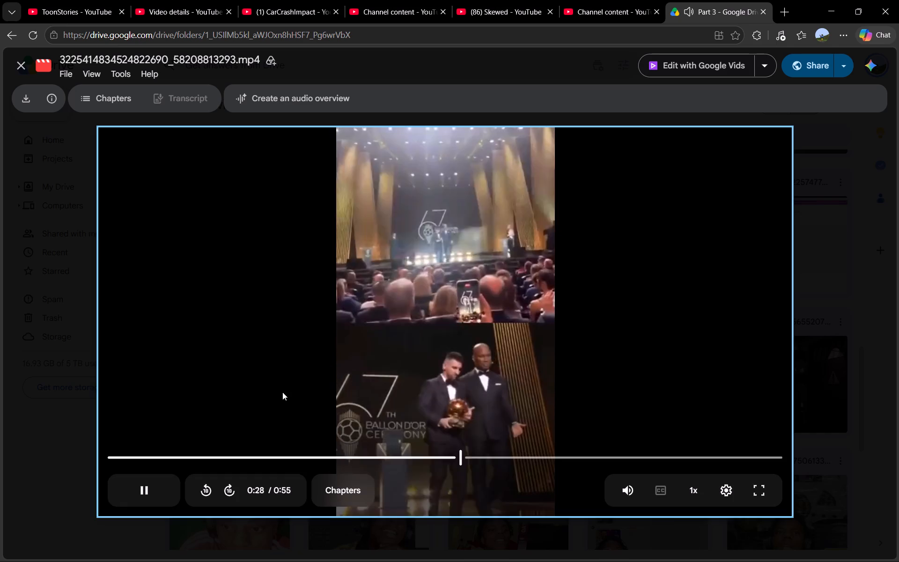
key(Right)
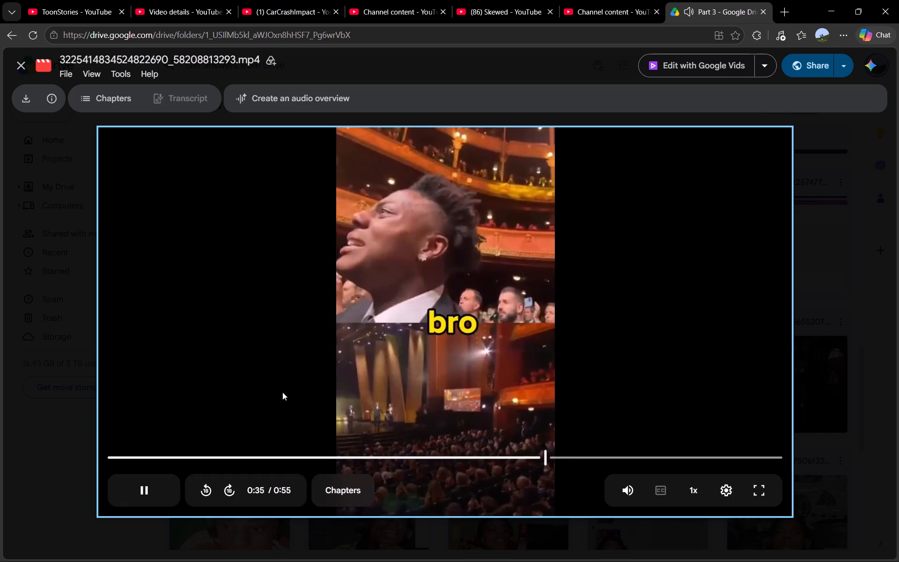
key(Right)
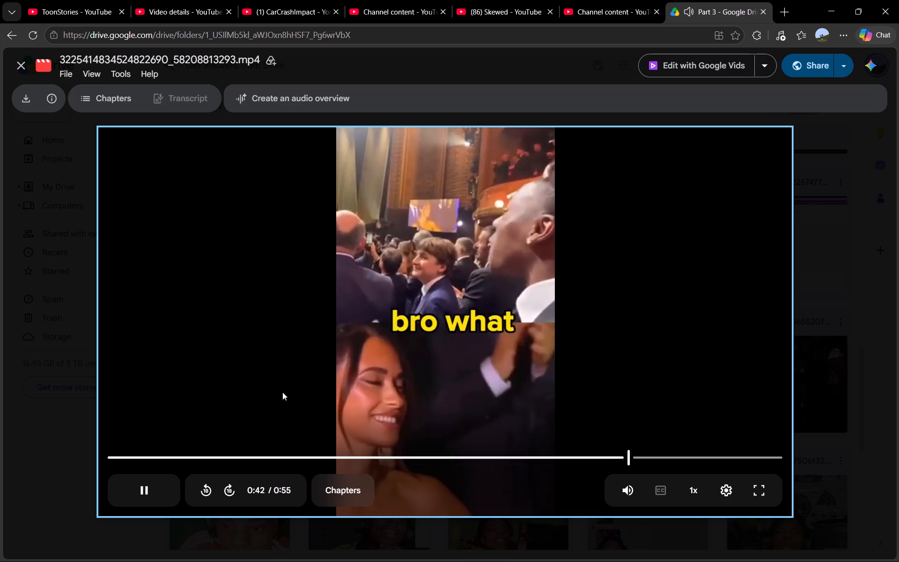
key(Right)
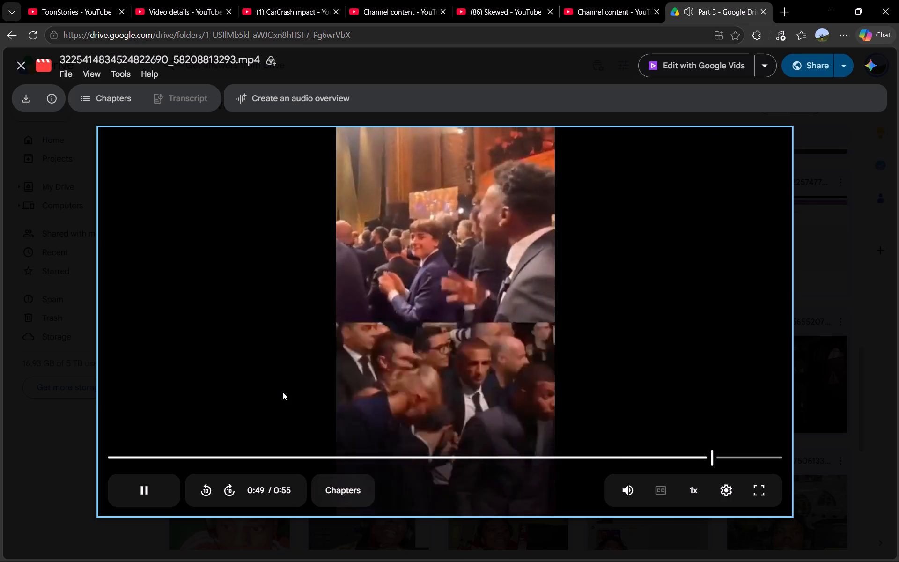
key(Right)
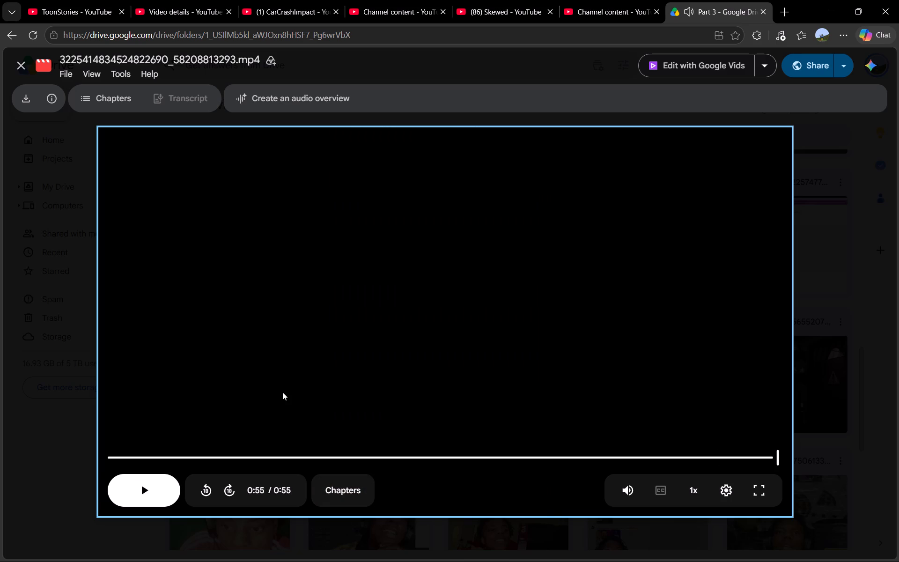
key(Left)
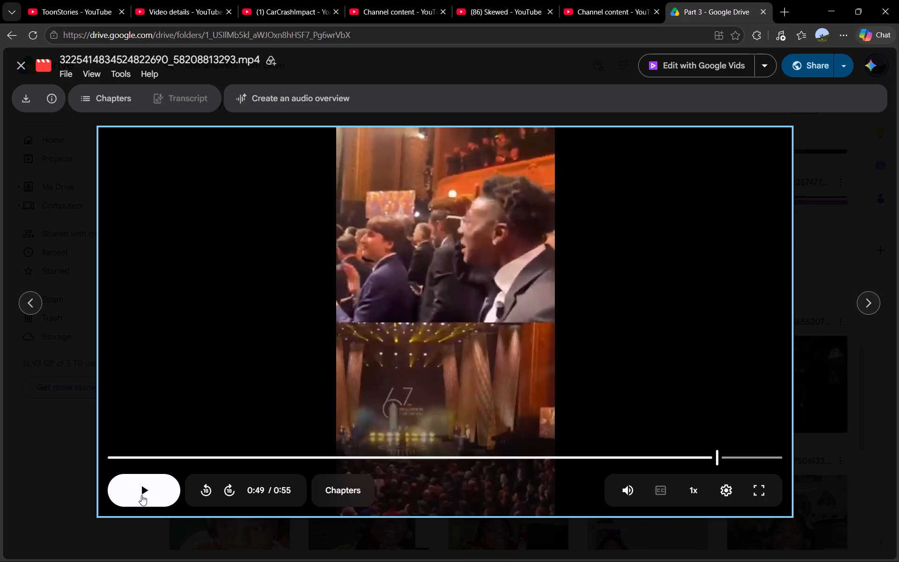
click(141, 495)
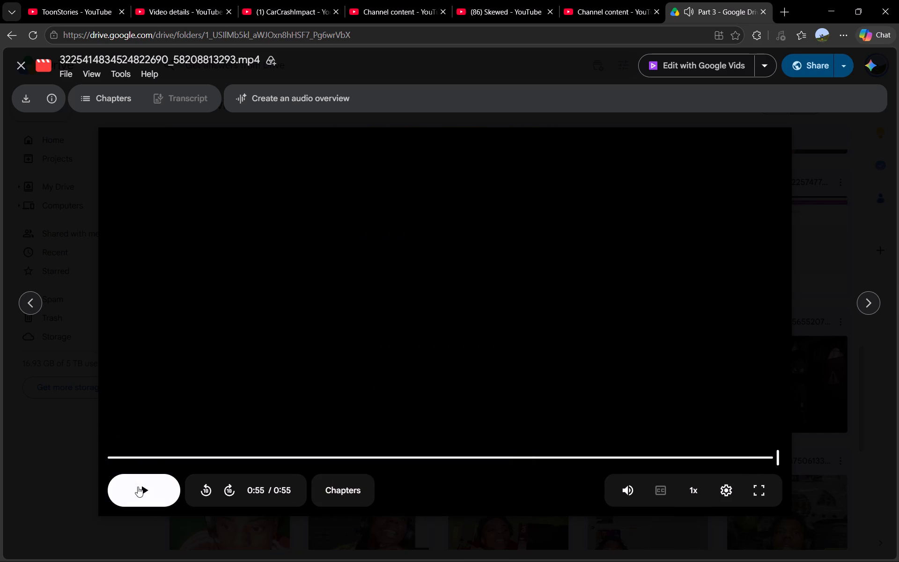
click(140, 487)
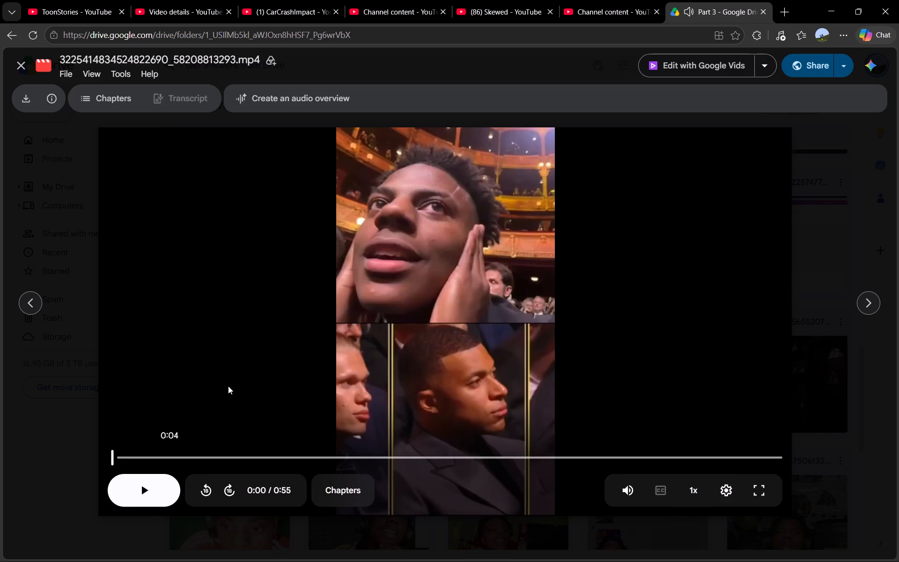
click(148, 503)
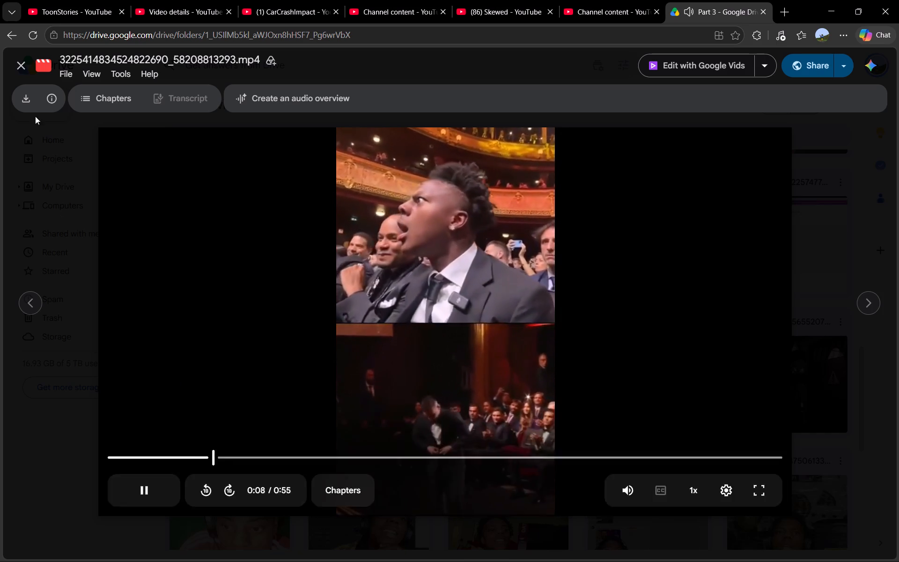
click(29, 100)
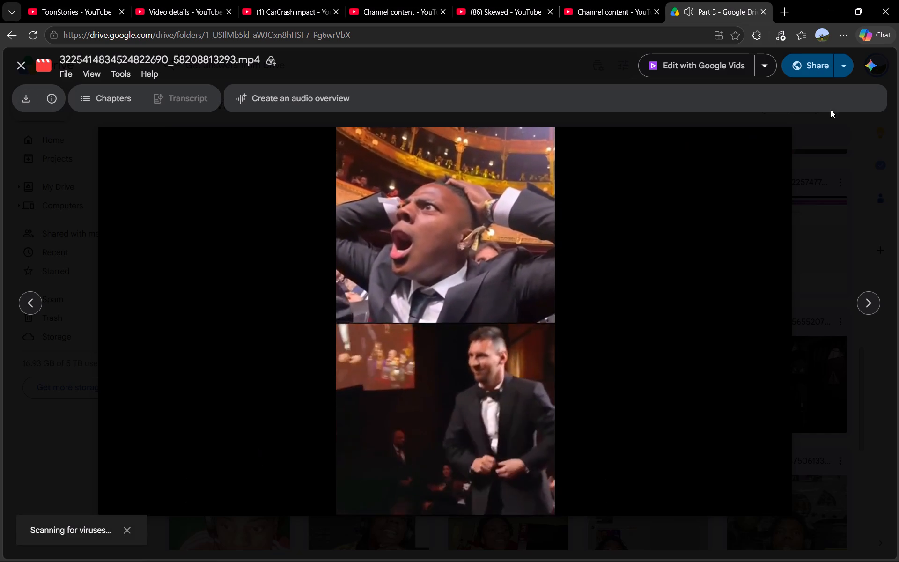
click(842, 65)
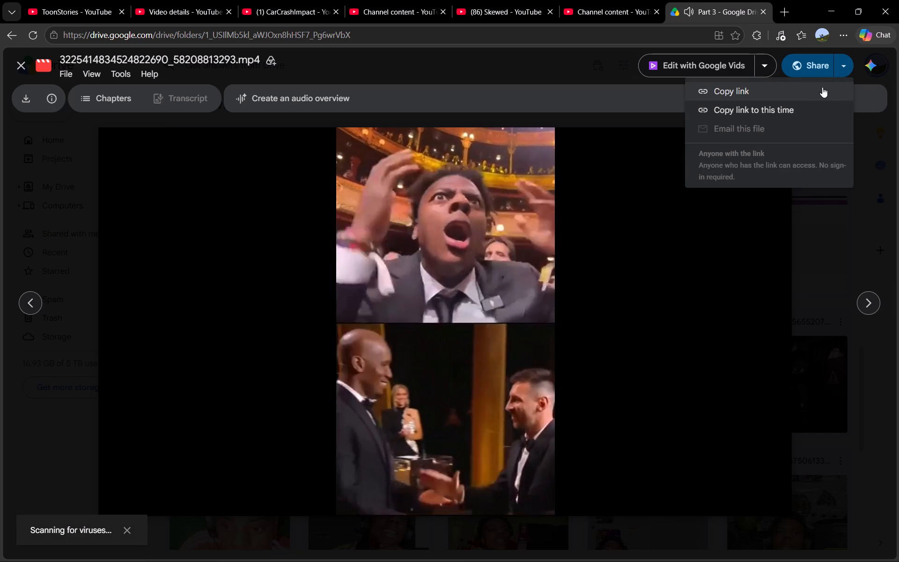
click(810, 68)
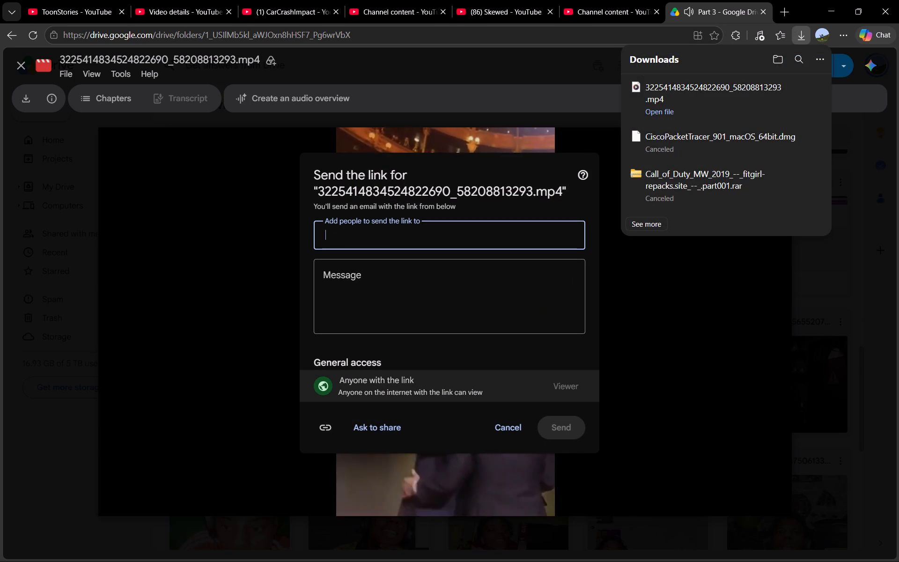
click(324, 427)
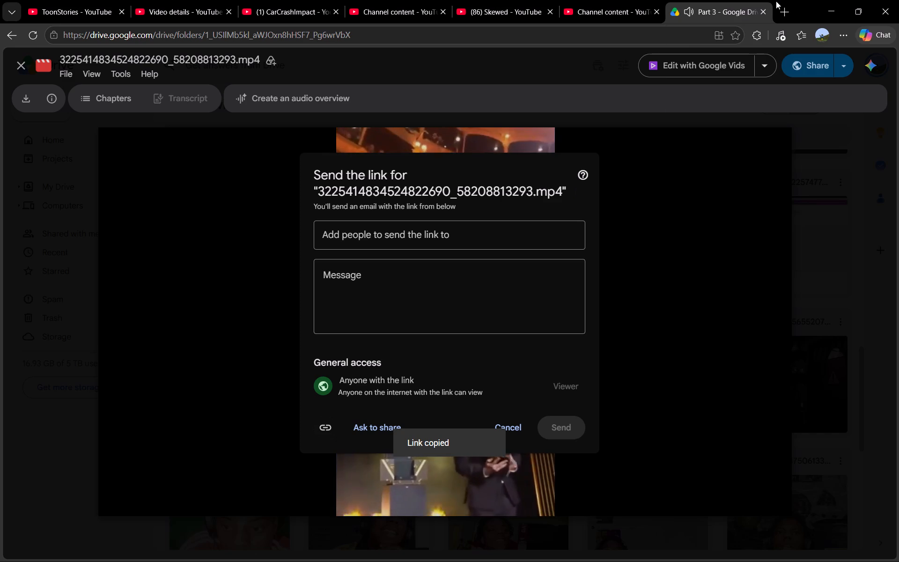
click(787, 5)
click(648, 0)
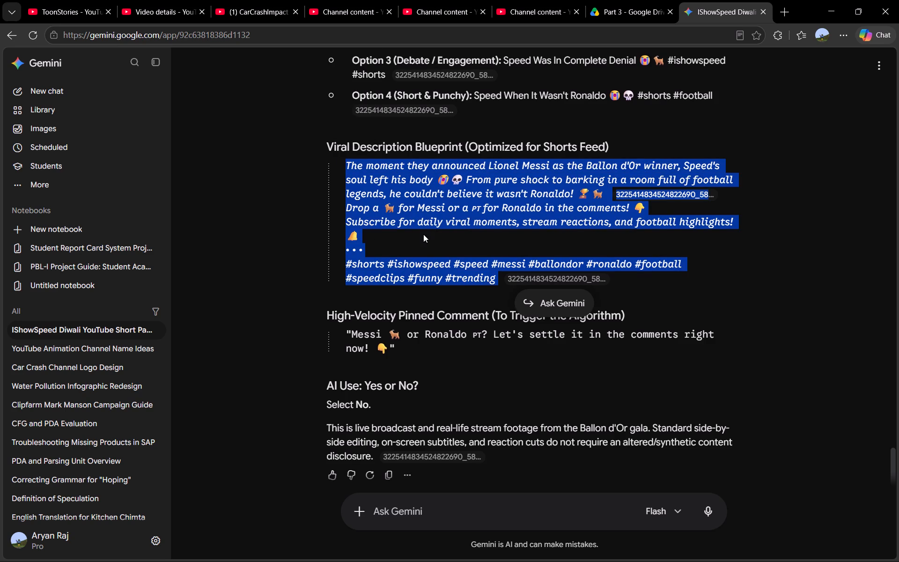
click(423, 234)
click(532, 2)
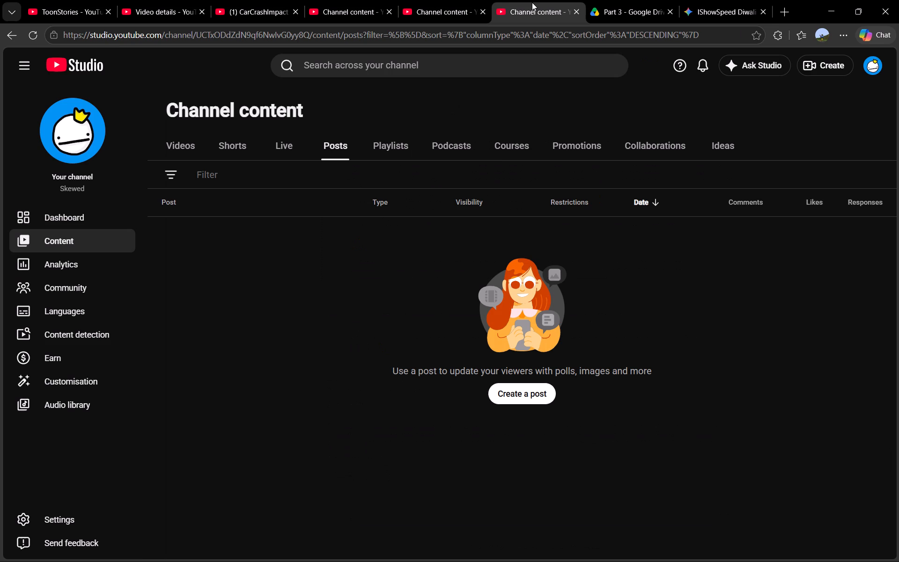
click(442, 0)
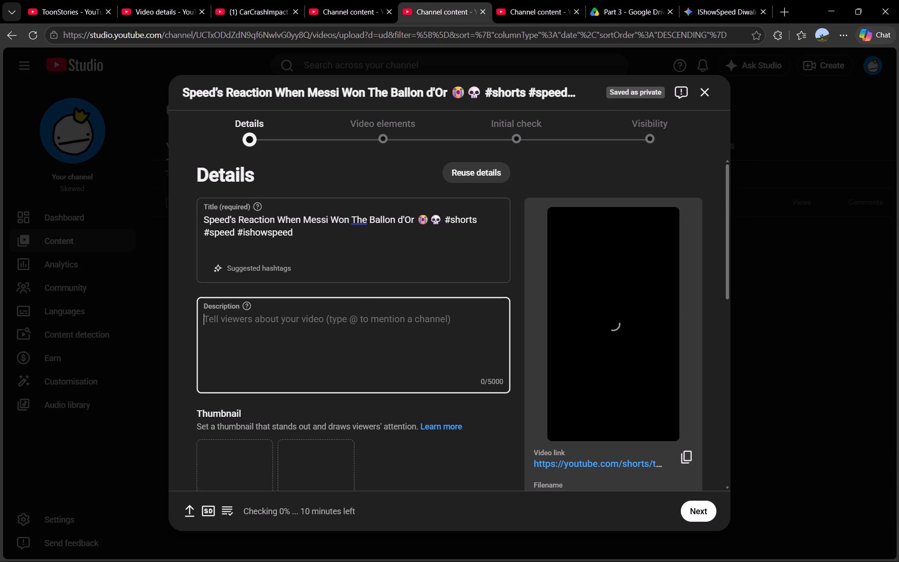
click(355, 330)
click(359, 219)
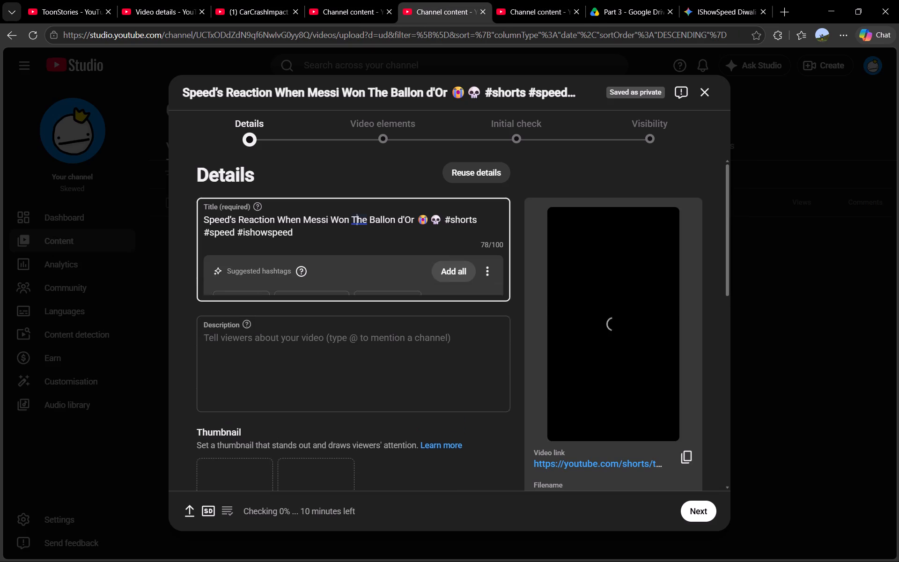
click(310, 364)
key(ctrl+v)
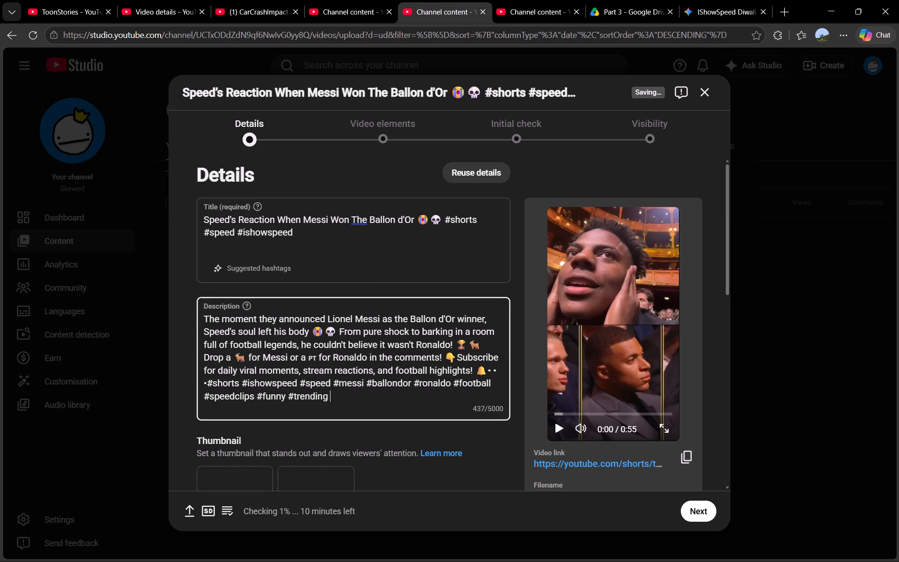
Set the description's "Drop a" sentence about Messi or Ronaldo apart with a blank line above it and remove its leading spaces.
click(493, 345)
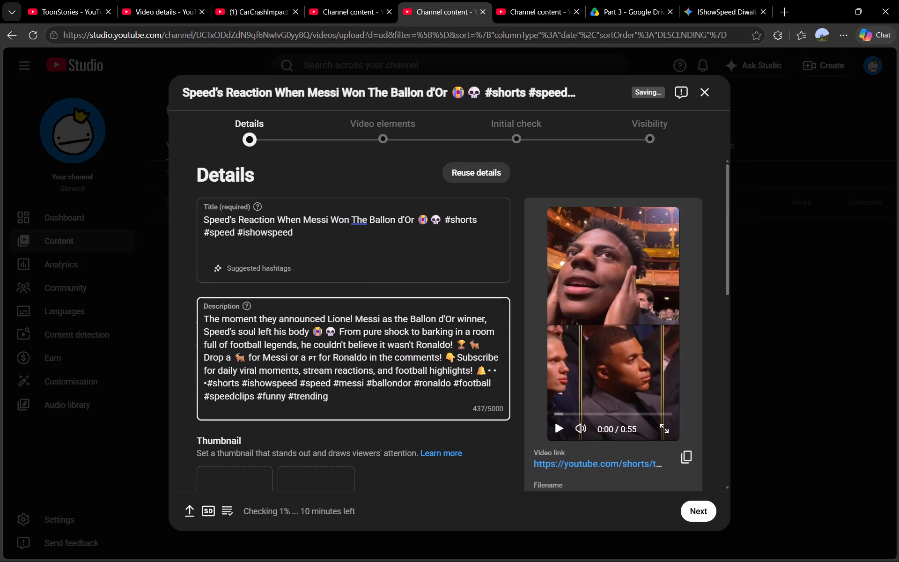
click(493, 345)
click(493, 345)
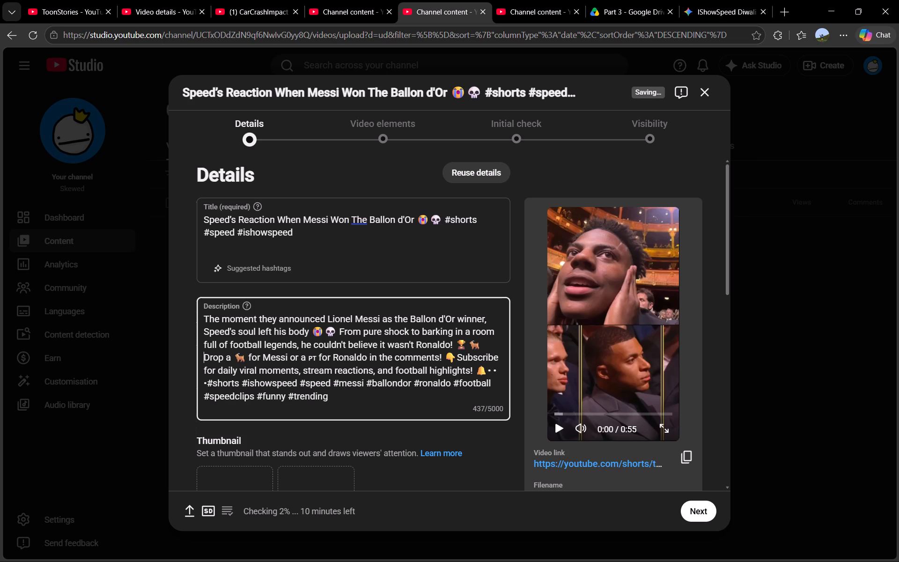
click(480, 343)
key(Return)
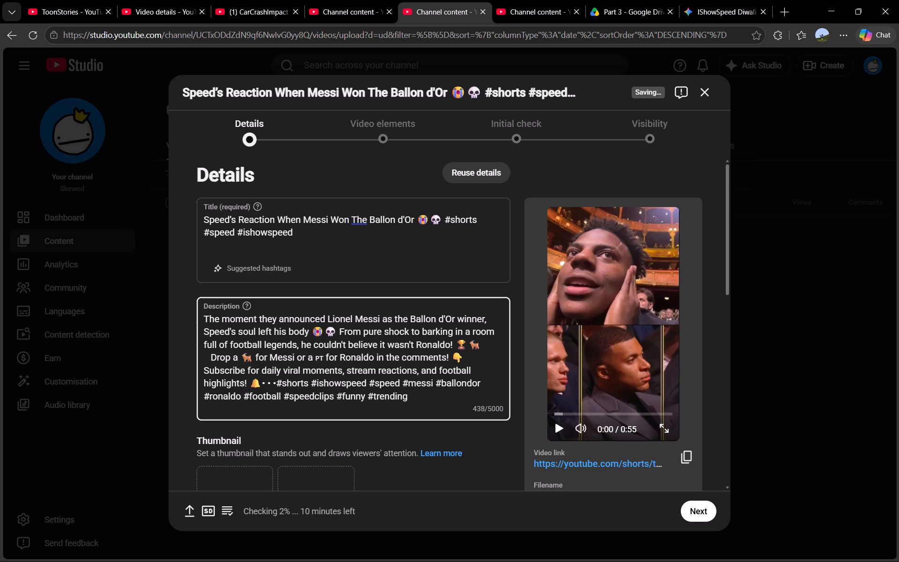
key(Return)
key(Right)
key(Right)
key(Right)
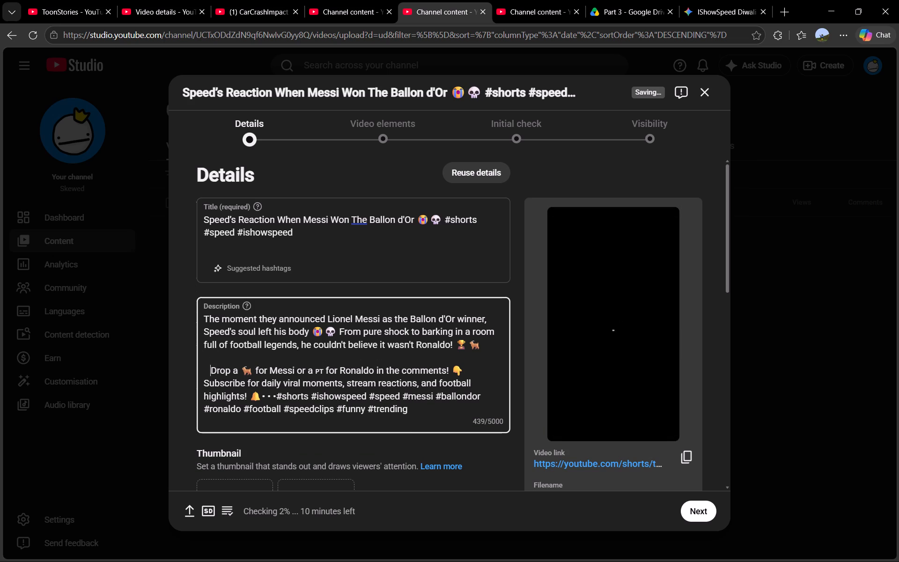
key(BackSpace)
key(BackSpace)
key(BackSpace)
key(BackSpace)
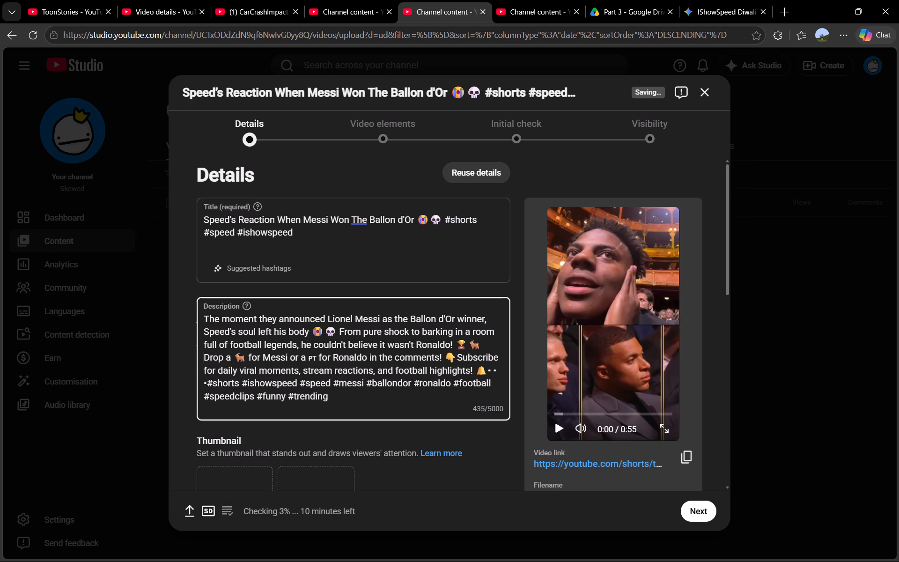
key(Return)
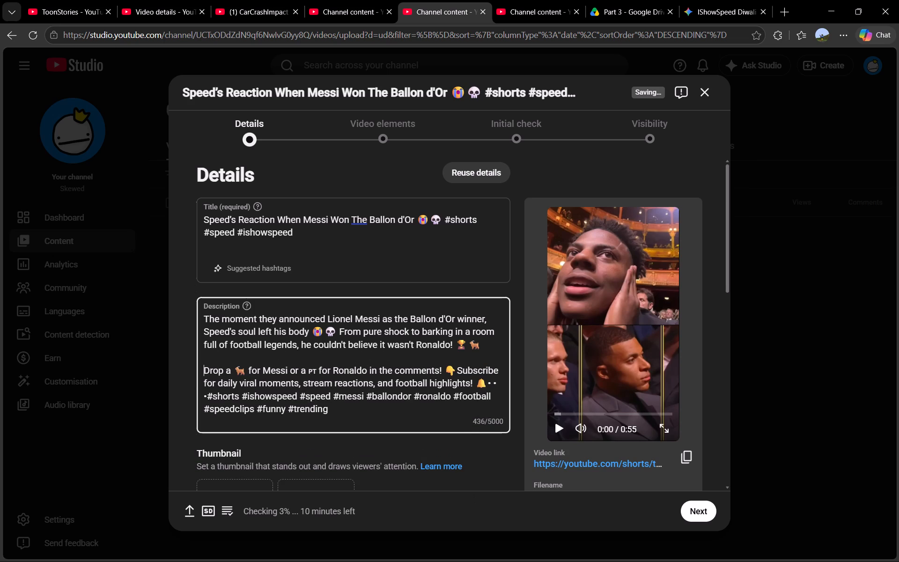
Move the "Subscribe for daily viral moments" sentence of the description into its own paragraph after a blank line.
scroll(493, 392, down, 1)
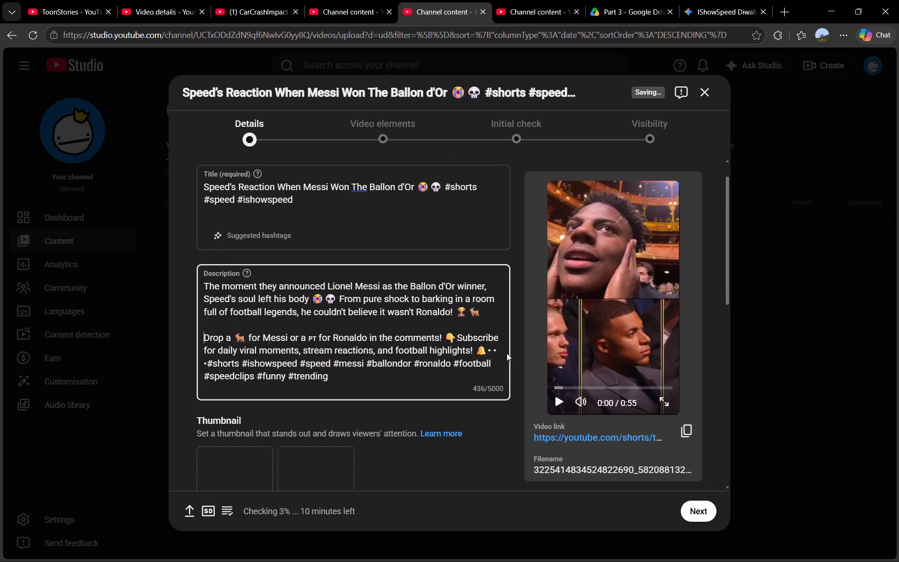
click(443, 334)
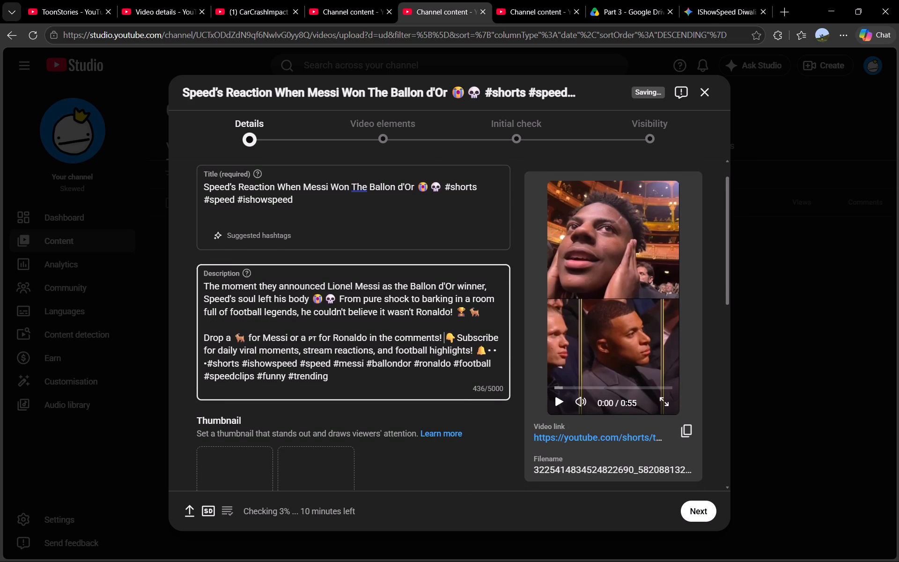
click(448, 335)
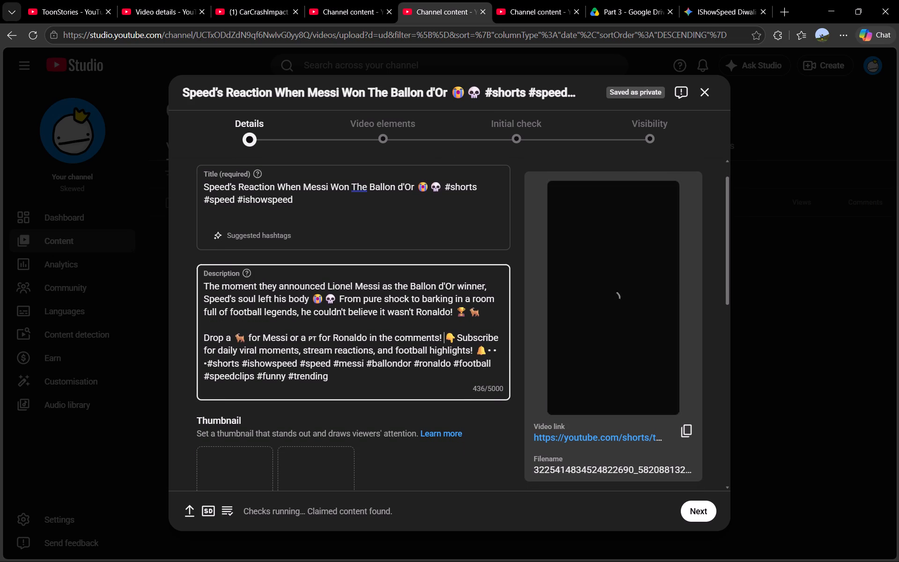
click(455, 336)
key(Return)
key(Return)
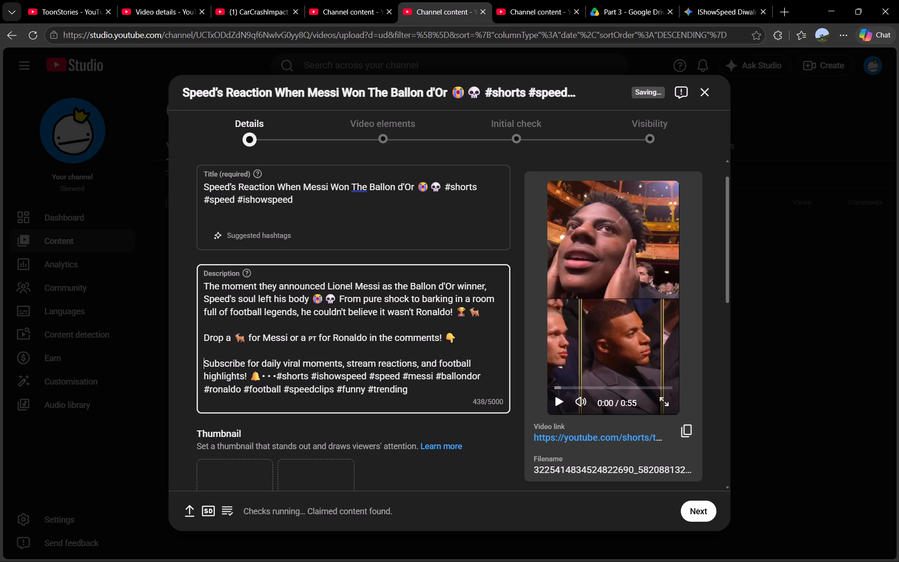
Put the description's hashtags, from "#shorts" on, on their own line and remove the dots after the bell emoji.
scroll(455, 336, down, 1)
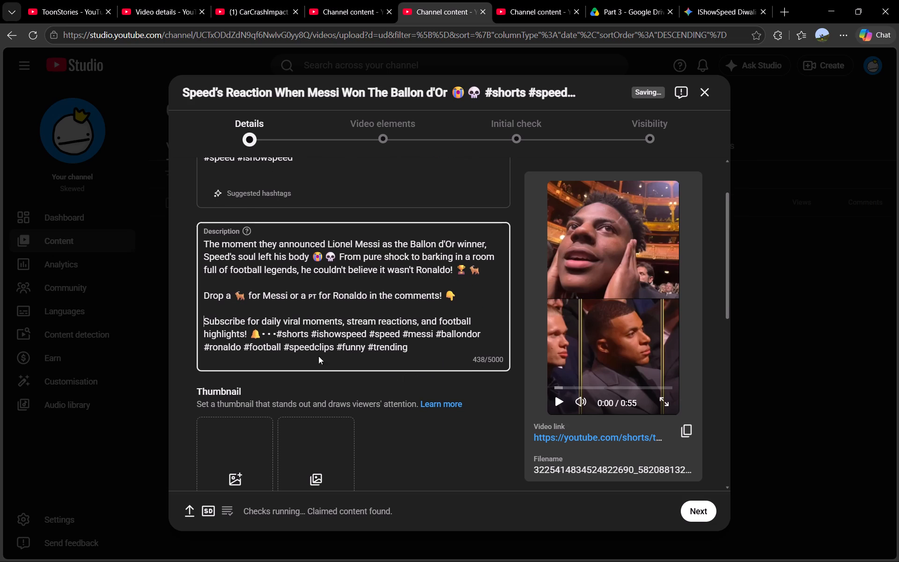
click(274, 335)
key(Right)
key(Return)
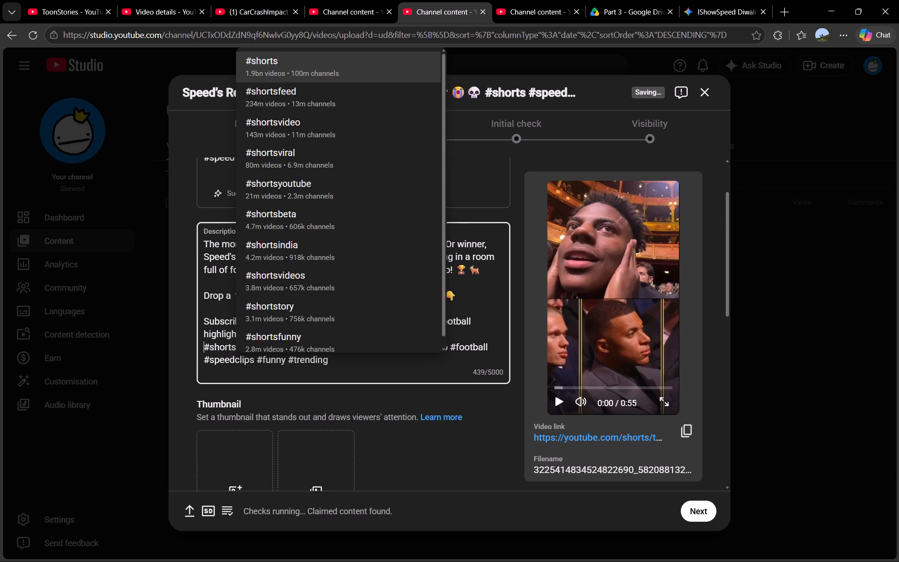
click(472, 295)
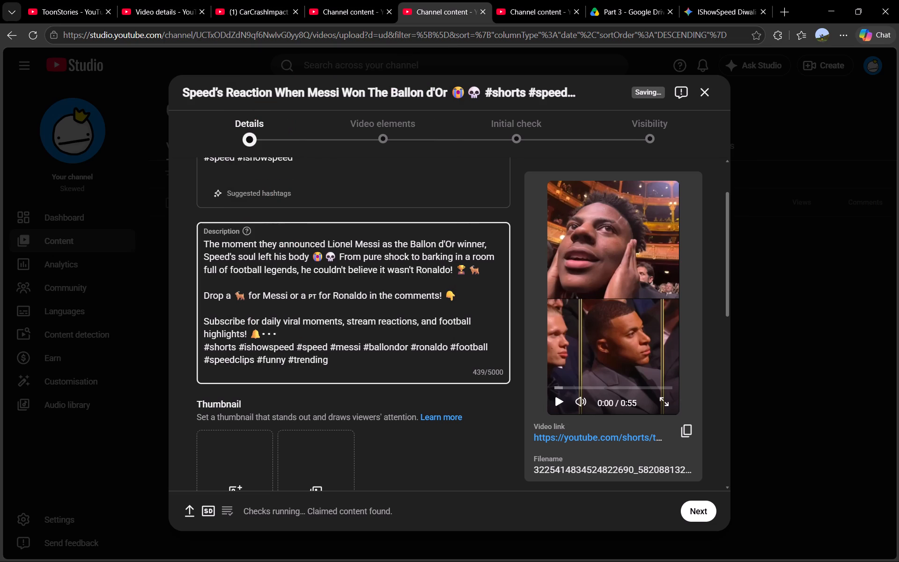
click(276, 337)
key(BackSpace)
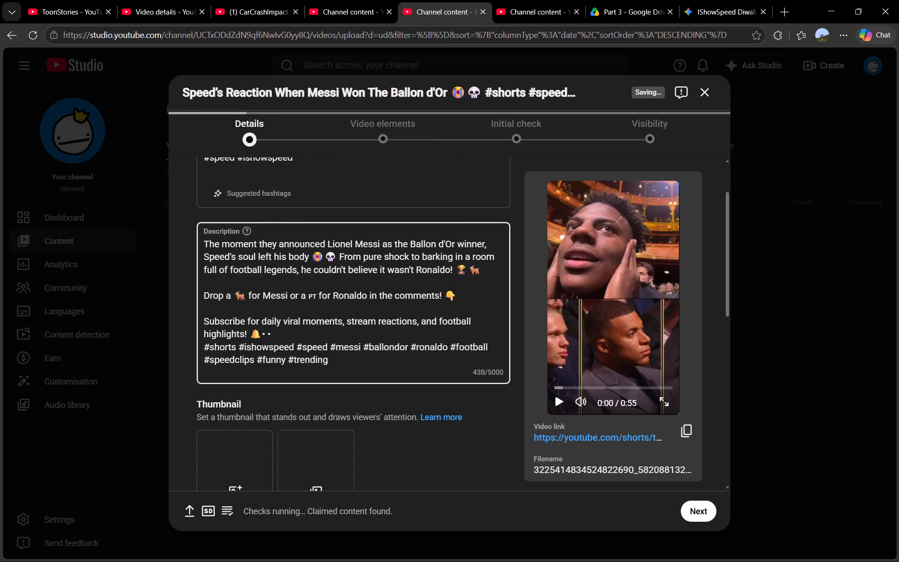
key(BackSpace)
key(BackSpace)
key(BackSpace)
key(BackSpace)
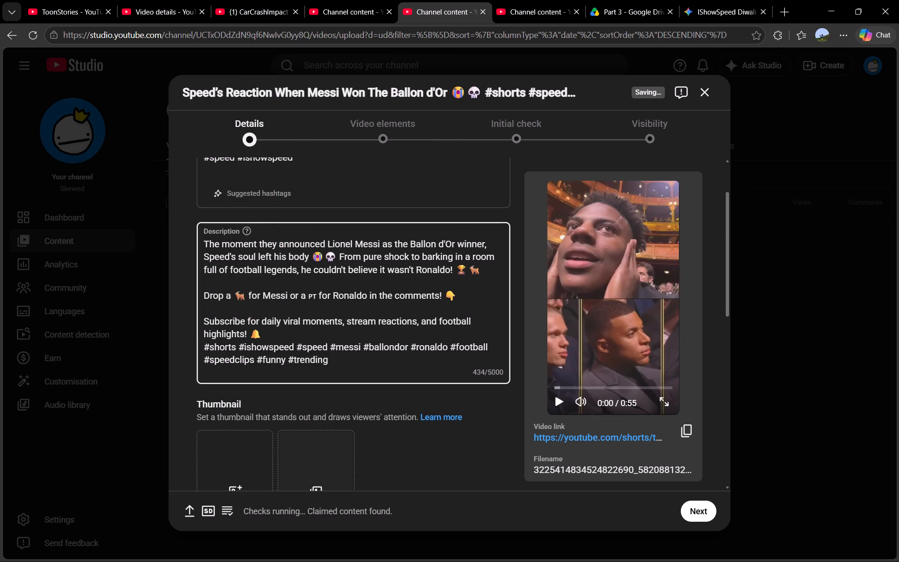
Cut the entire text, including the hashtags, out of the video's Description.
scroll(322, 305, down, 2)
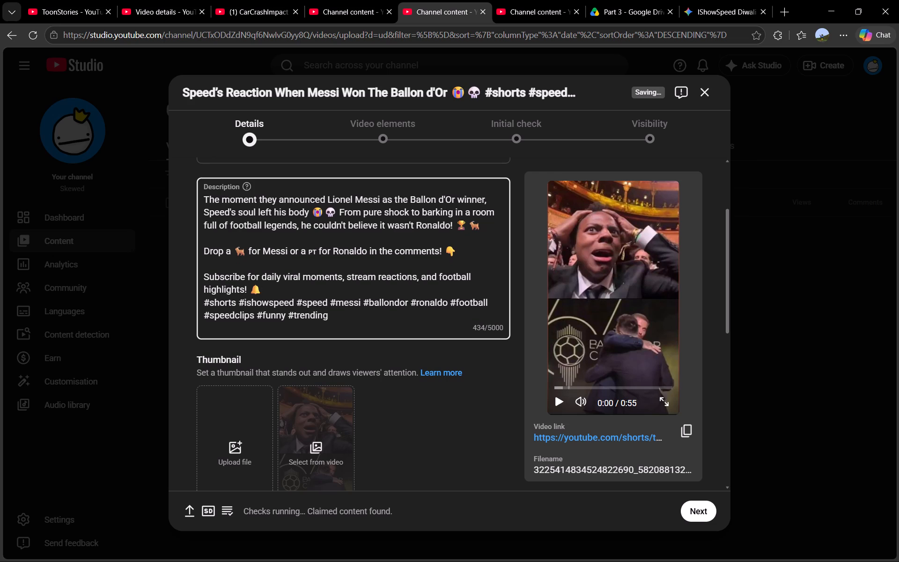
scroll(332, 271, up, 1)
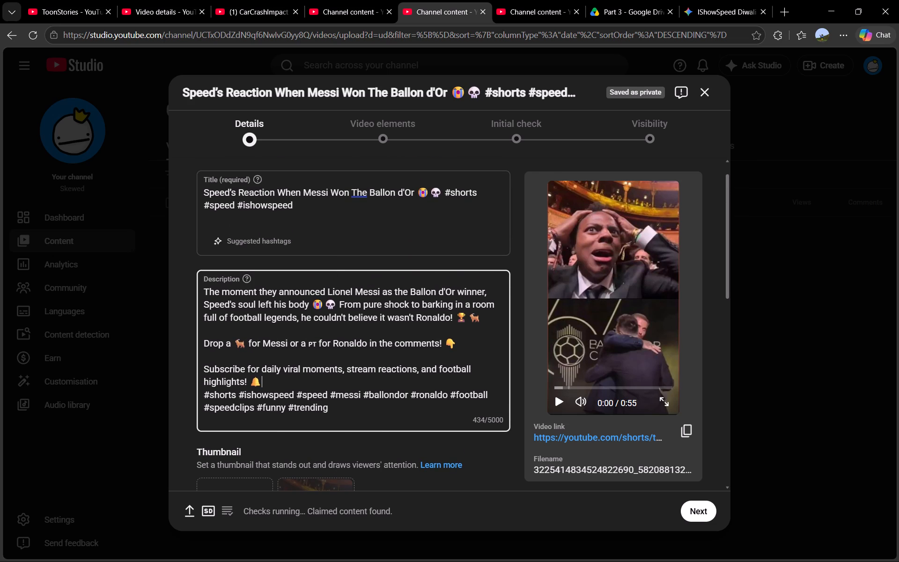
scroll(318, 332, down, 1)
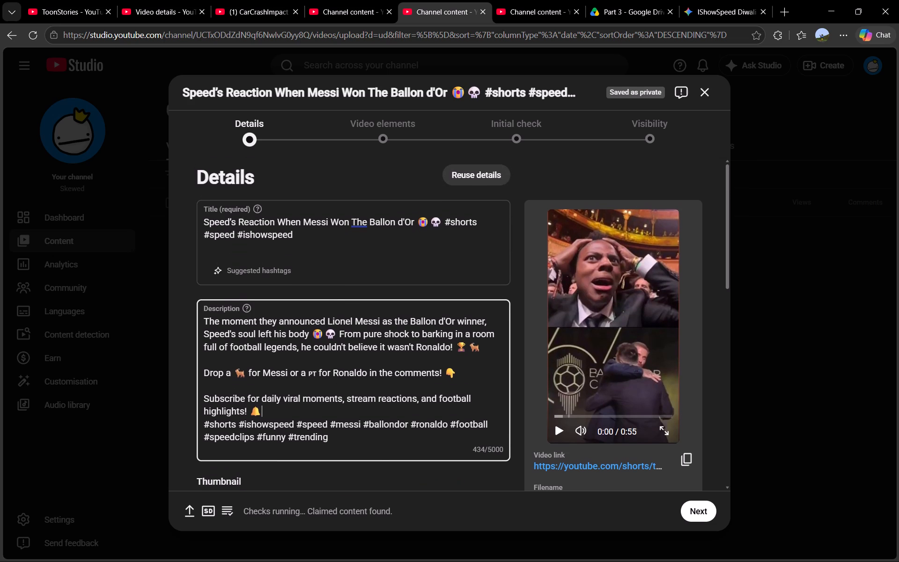
scroll(318, 332, down, 2)
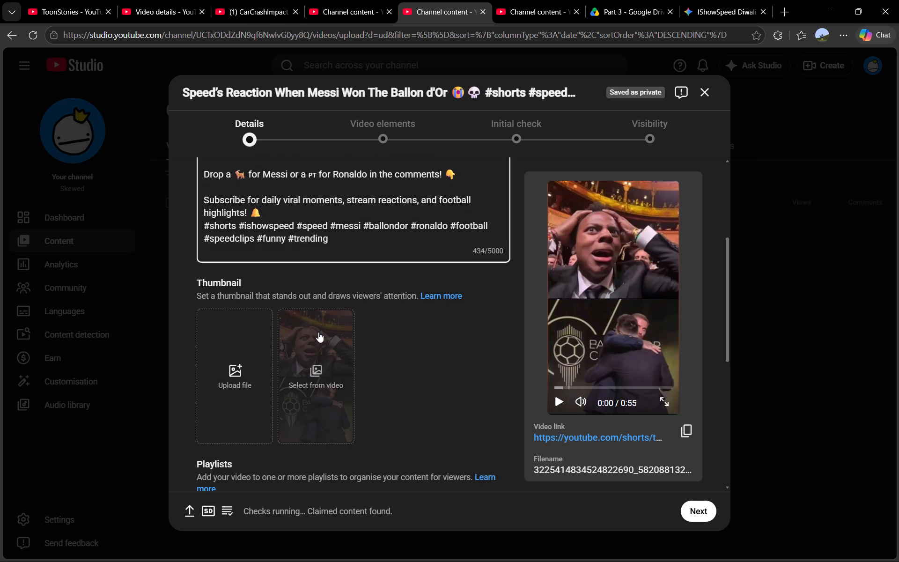
scroll(318, 332, down, 1)
click(351, 187)
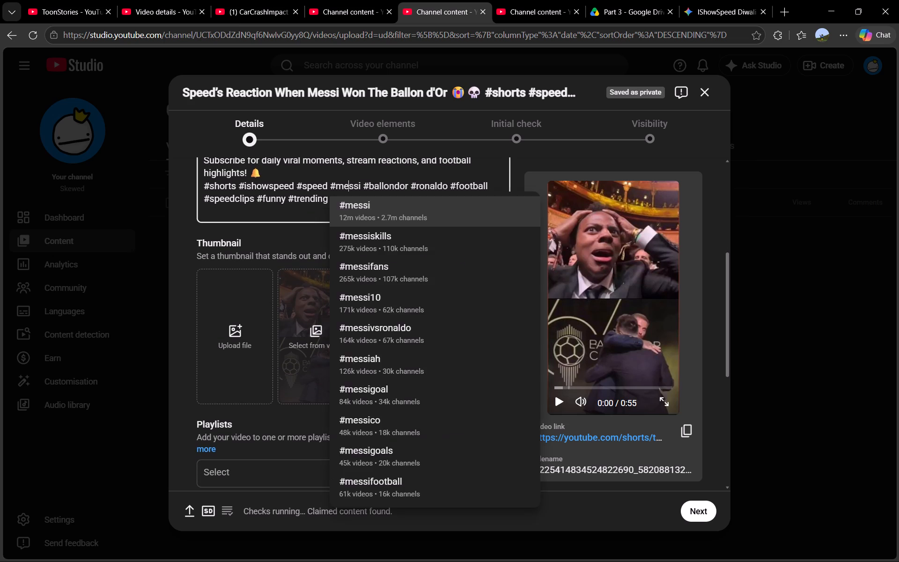
key(ctrl+a)
key(ctrl+c)
key(ctrl+x)
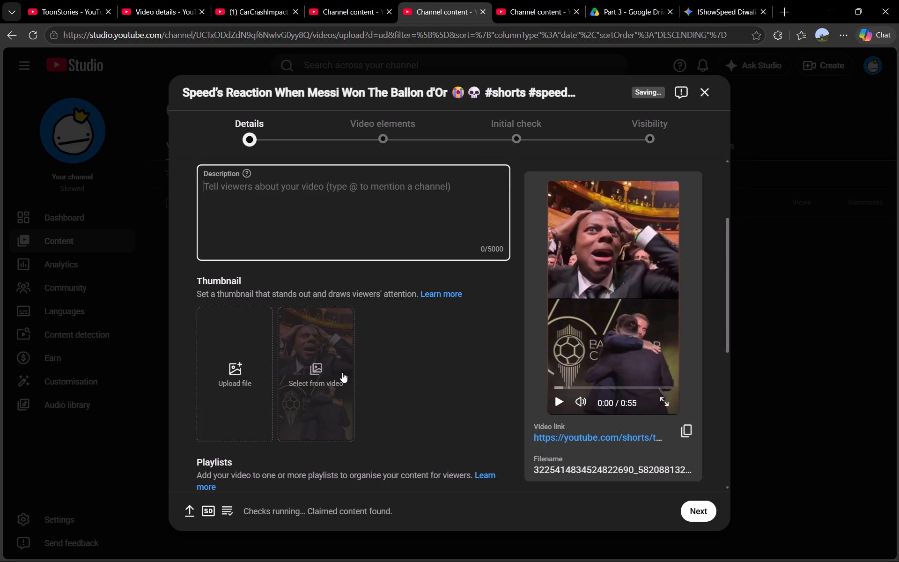
Set the video's audience to "No, it's not Made for Kids" and continue to the Video elements stage.
scroll(342, 372, down, 4)
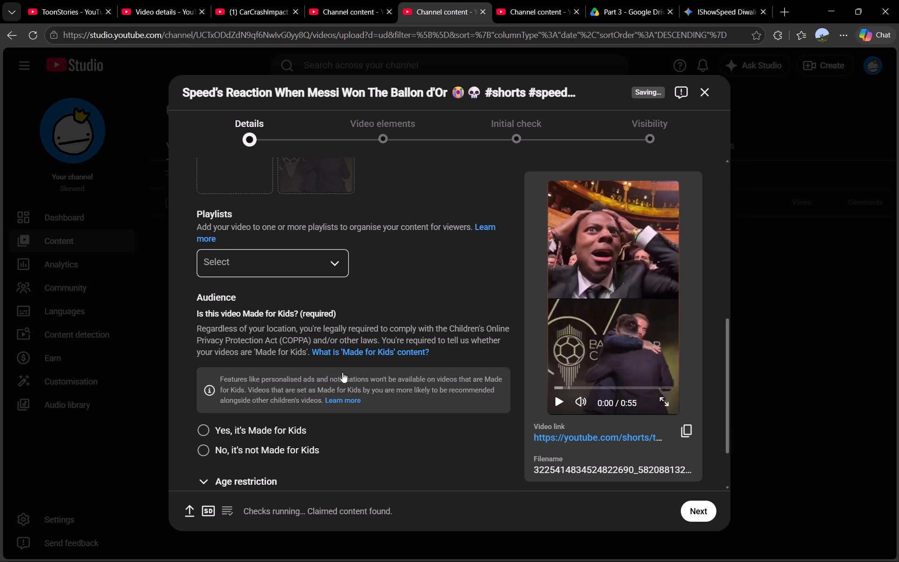
scroll(342, 372, down, 5)
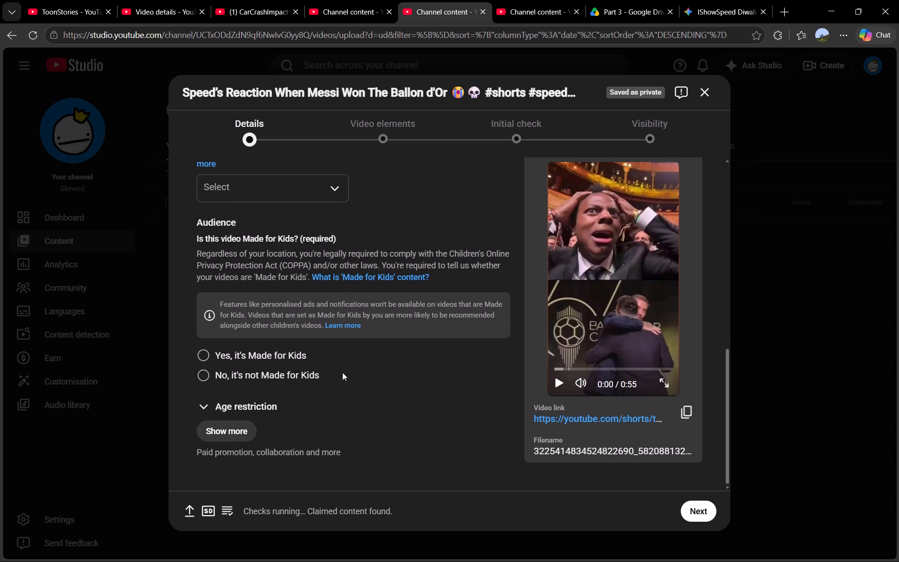
scroll(342, 372, up, 5)
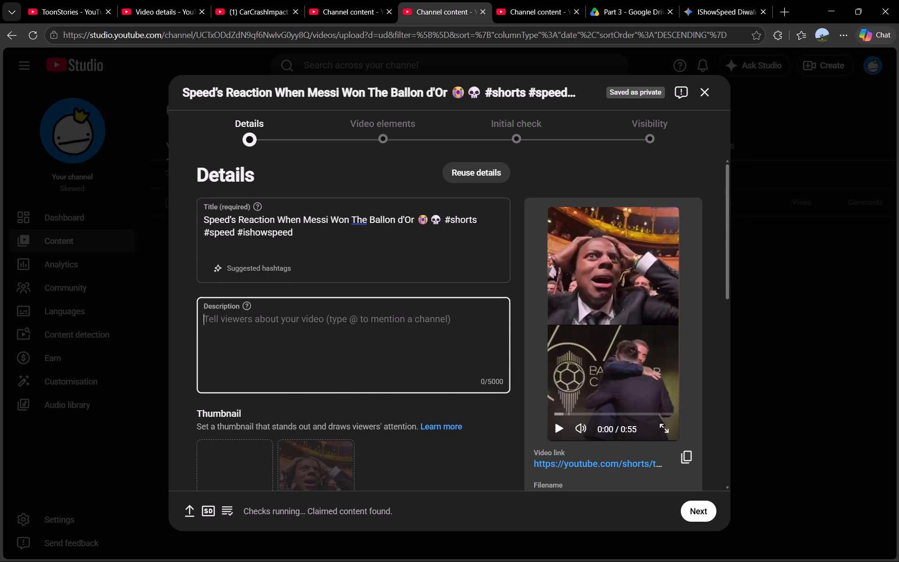
scroll(365, 327, down, 3)
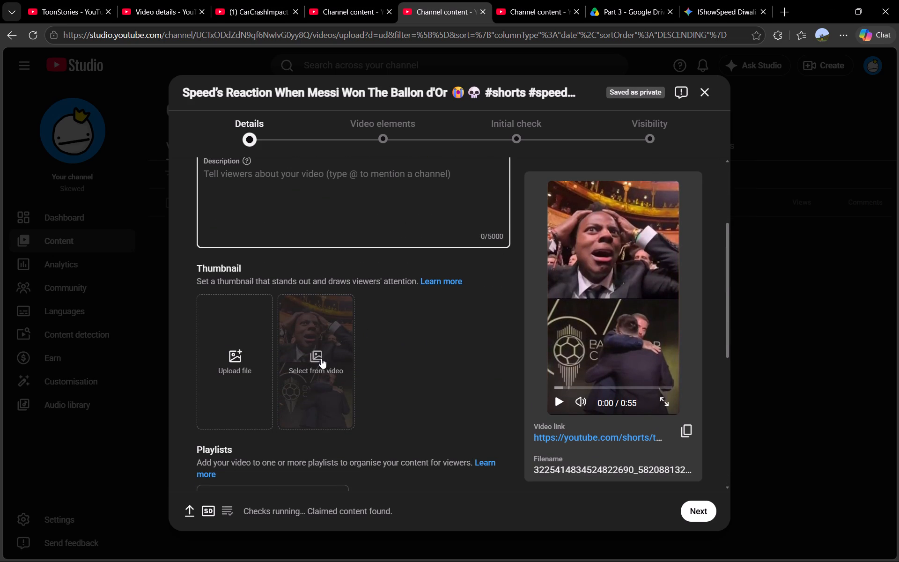
scroll(309, 361, down, 7)
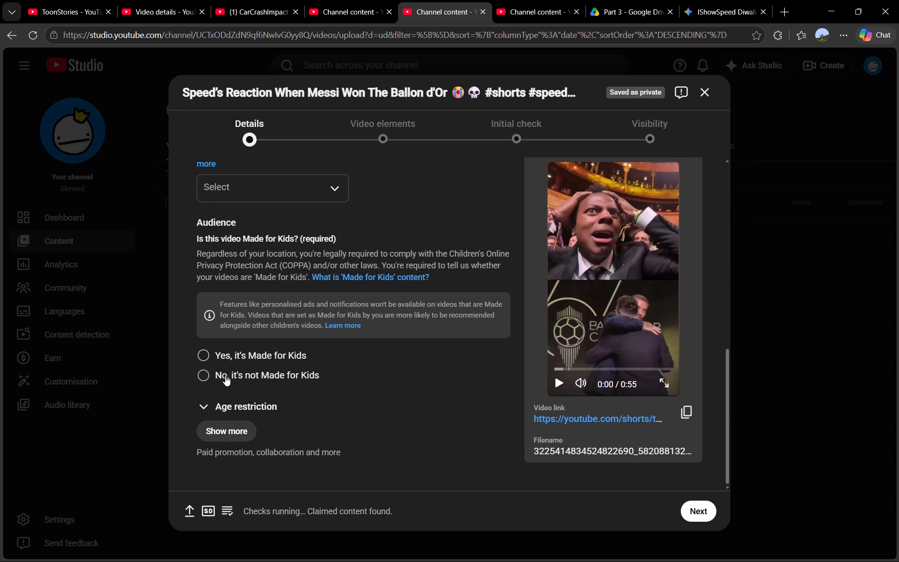
click(208, 374)
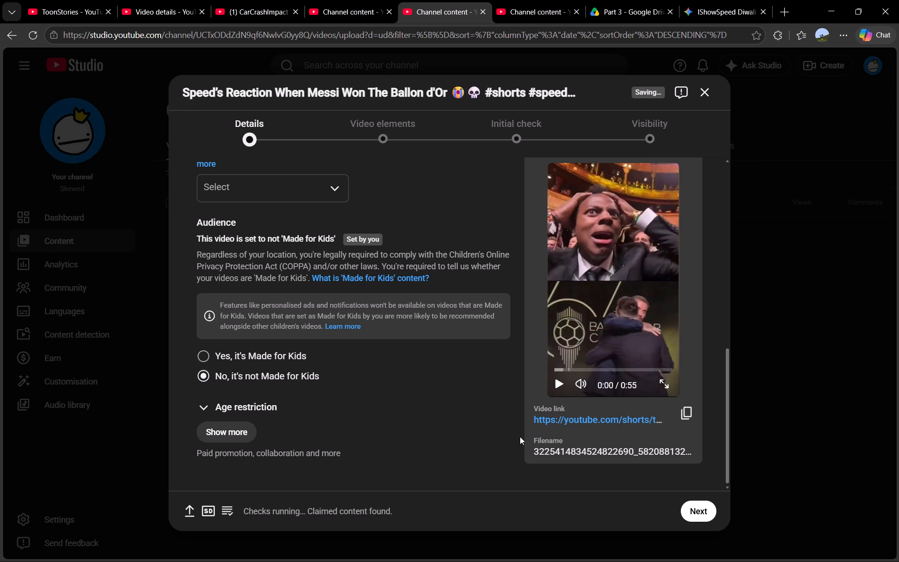
click(694, 510)
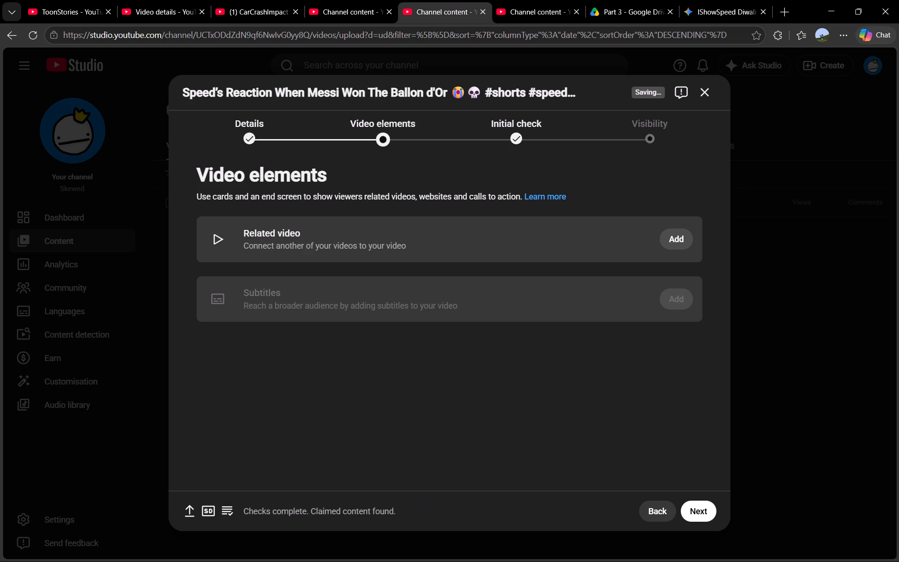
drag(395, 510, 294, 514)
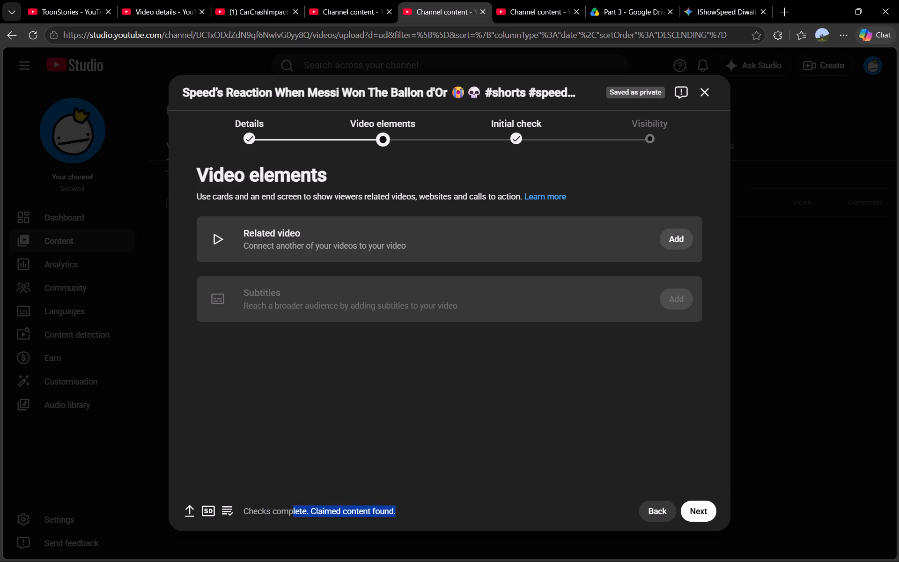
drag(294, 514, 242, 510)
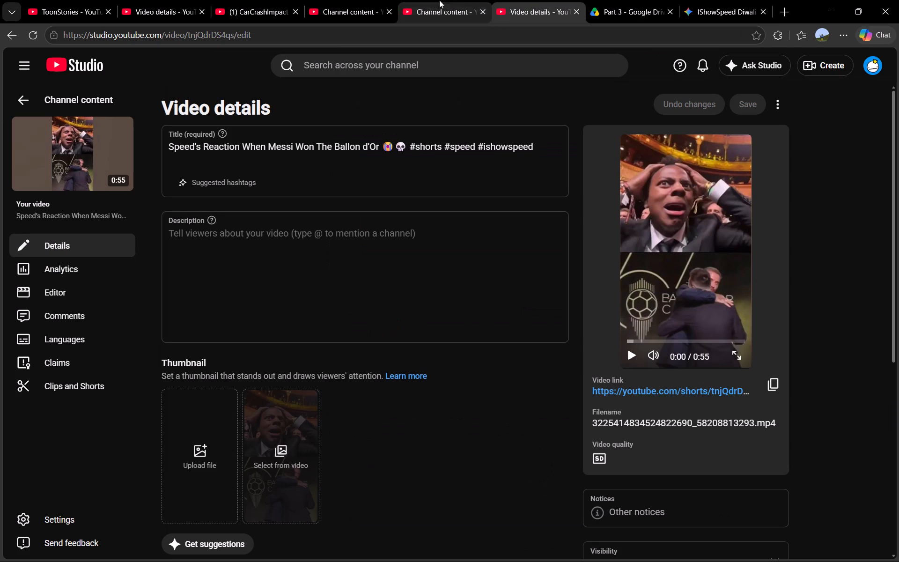
click(435, 0)
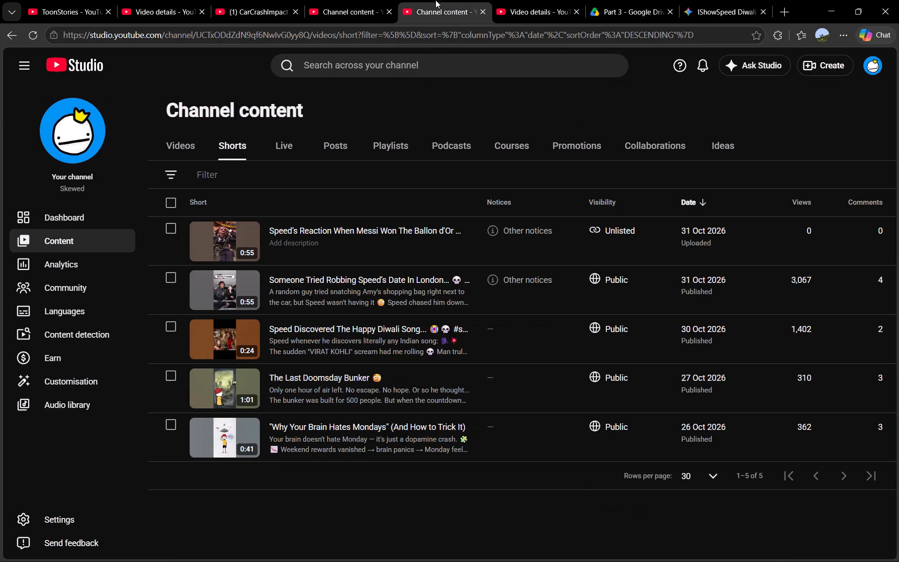
click(544, 0)
click(336, 231)
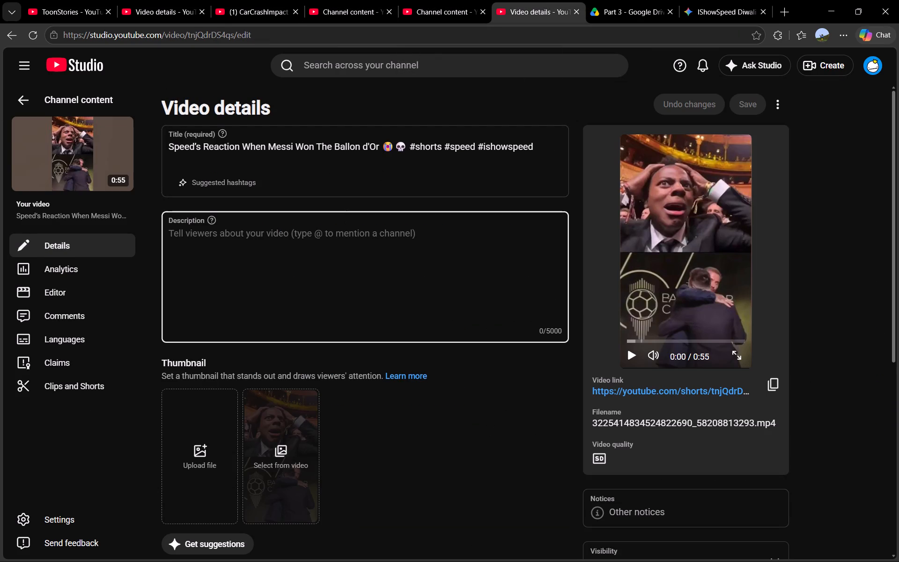
key(ctrl+v)
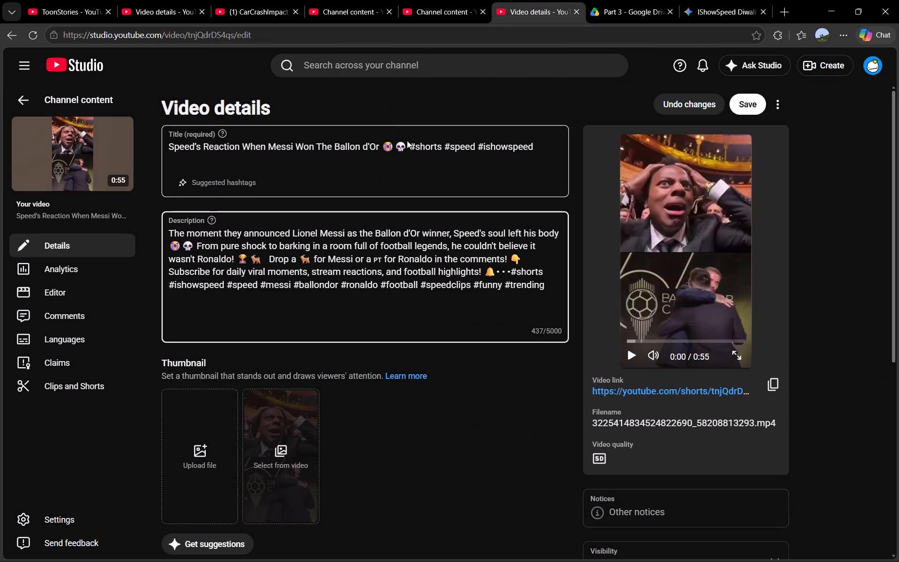
Pad the title with spaces before #shorts so that its hashtags move onto a second line.
click(409, 148)
key(Return)
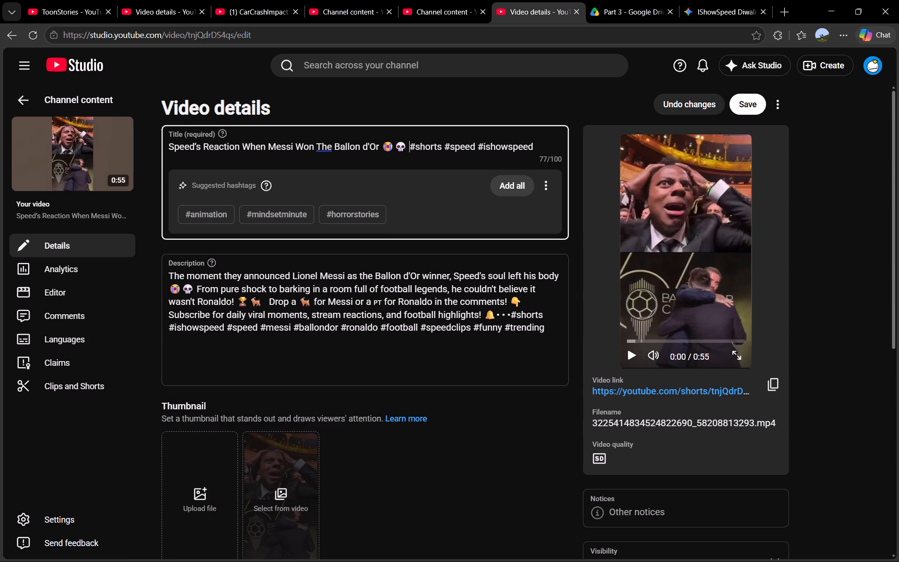
key(Return)
key(space)
key(space)
key(space)
key(space)
key(space)
key(space)
key(space)
key(space)
key(space)
key(space)
key(space)
key(space)
key(space)
key(space)
key(space)
key(space)
key(space)
key(space)
key(space)
key(space)
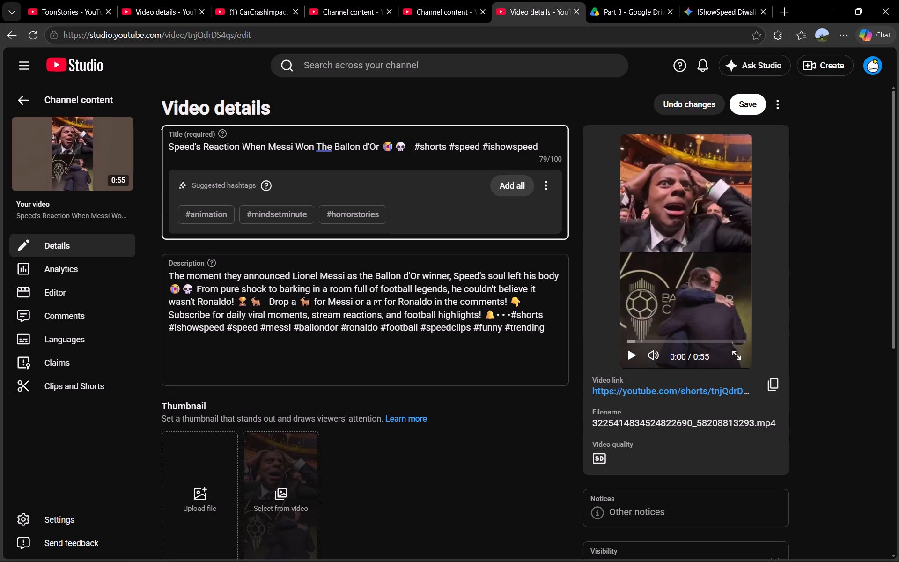
key(space)
key(space)
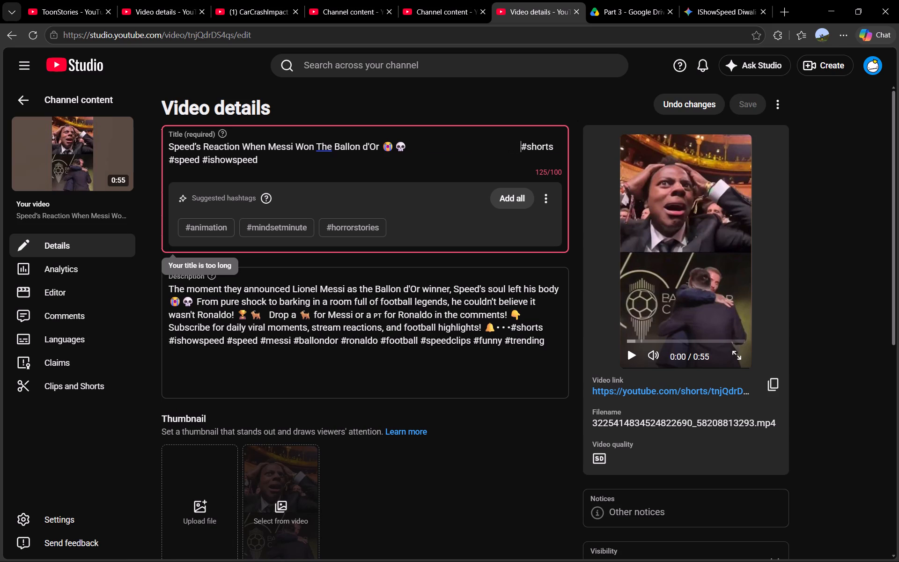
key(space)
key(space)
key(space)
key(space)
key(space)
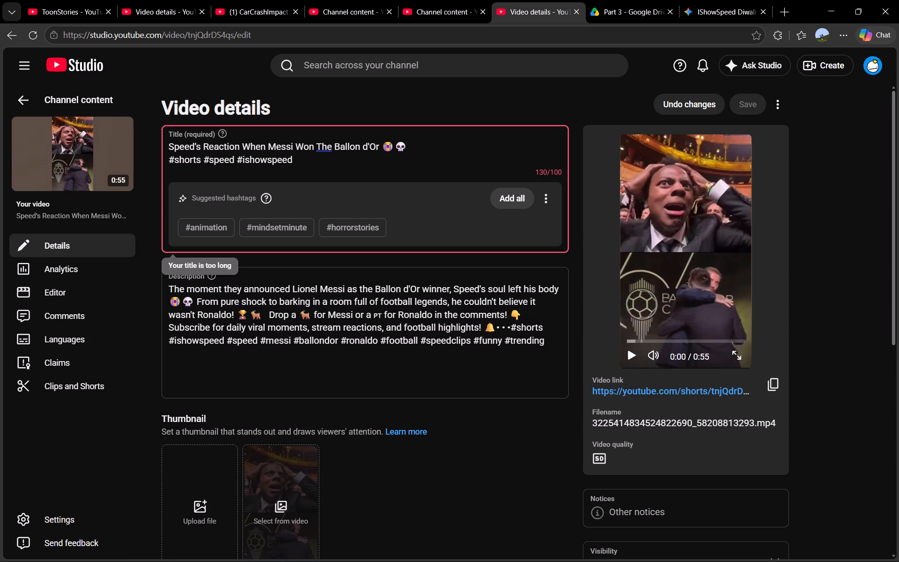
key(BackSpace)
key(BackSpace)
key(space)
Remove the #speed hashtag from the title, keeping #shorts and #ishowspeed.
click(297, 159)
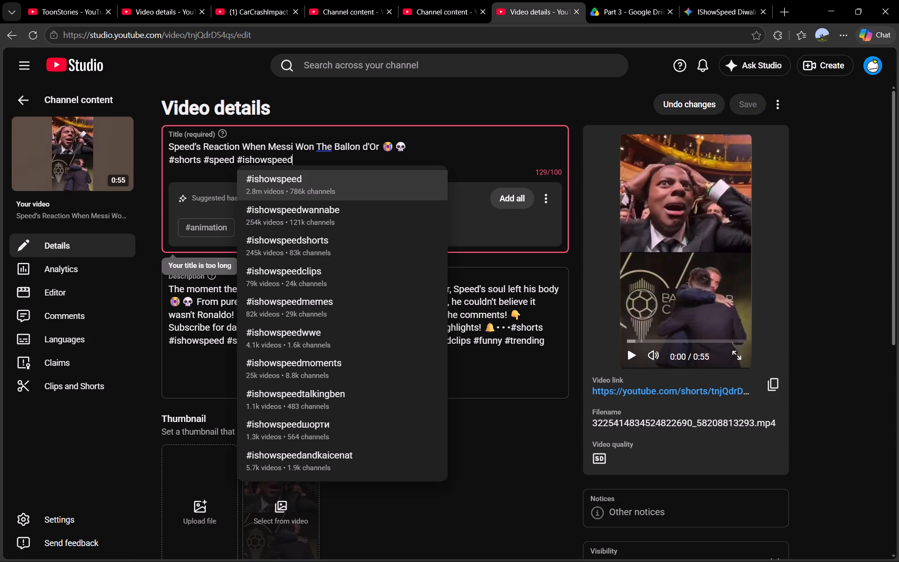
drag(234, 159, 202, 159)
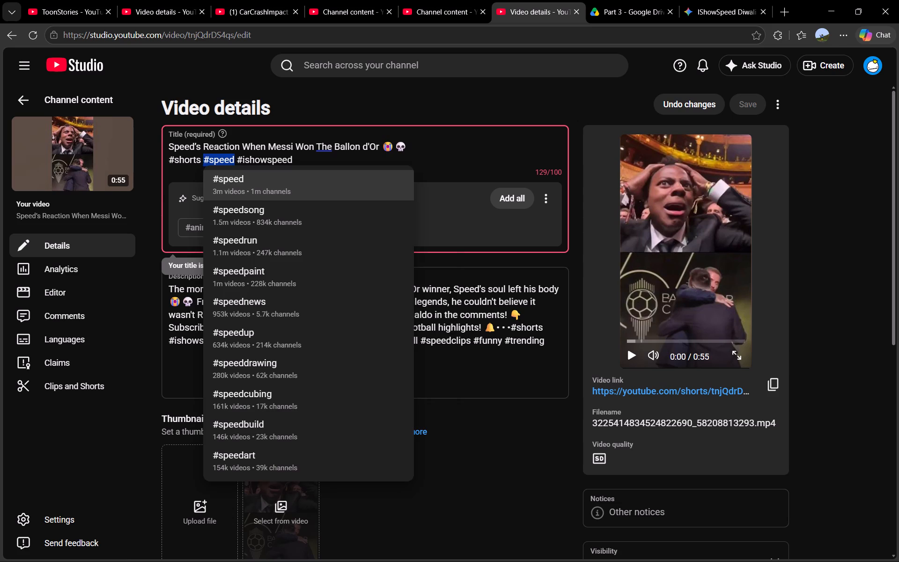
drag(202, 159, 202, 159)
key(BackSpace)
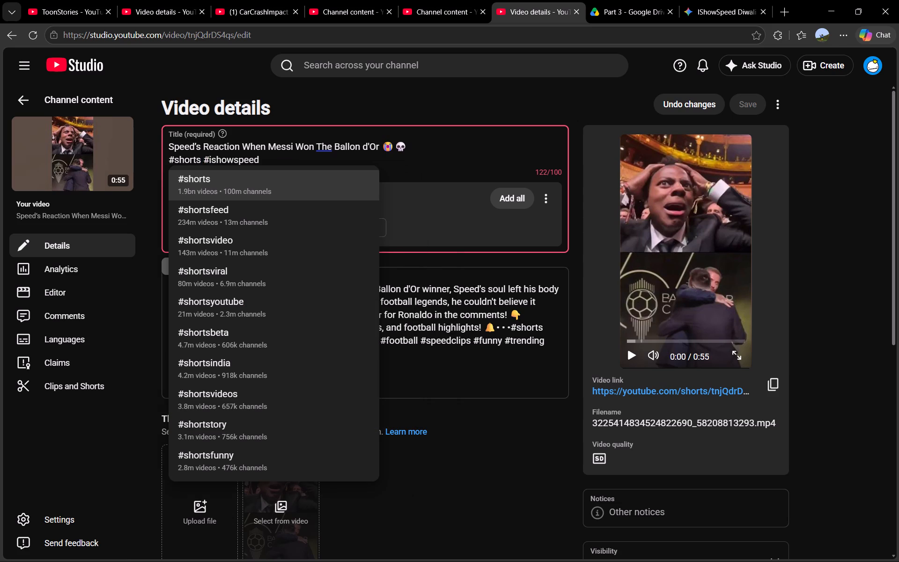
click(414, 163)
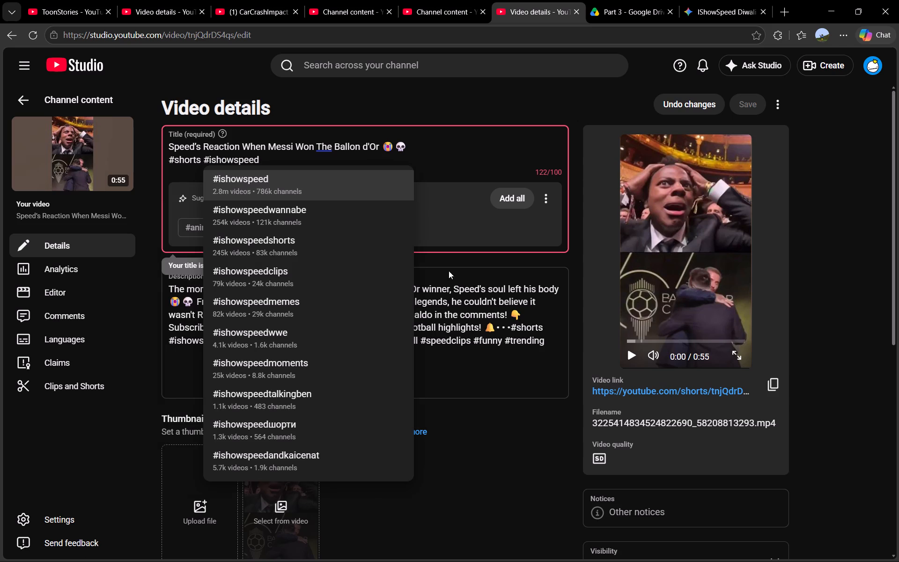
click(462, 313)
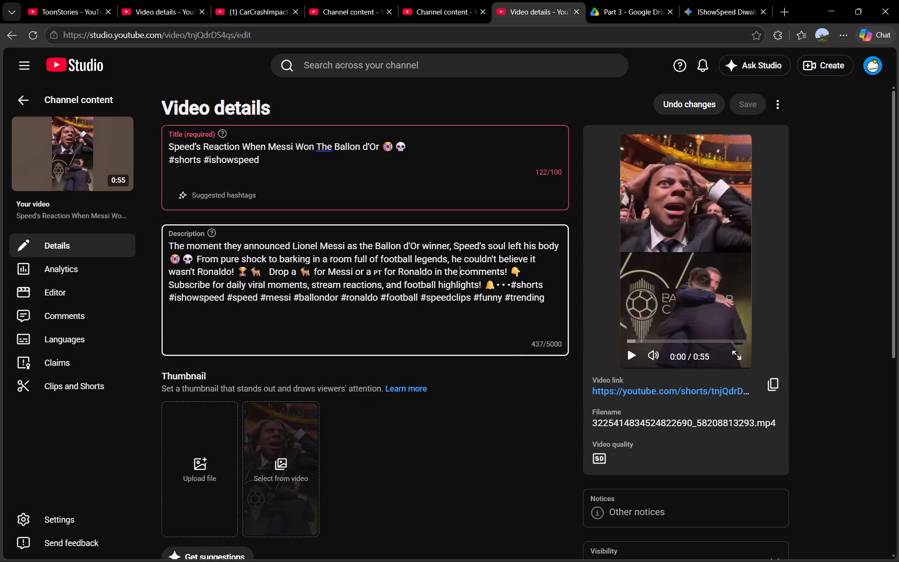
Split the description with a blank line before "Drop a 🐐 for Messi" and a line break after "in the comments!".
click(269, 266)
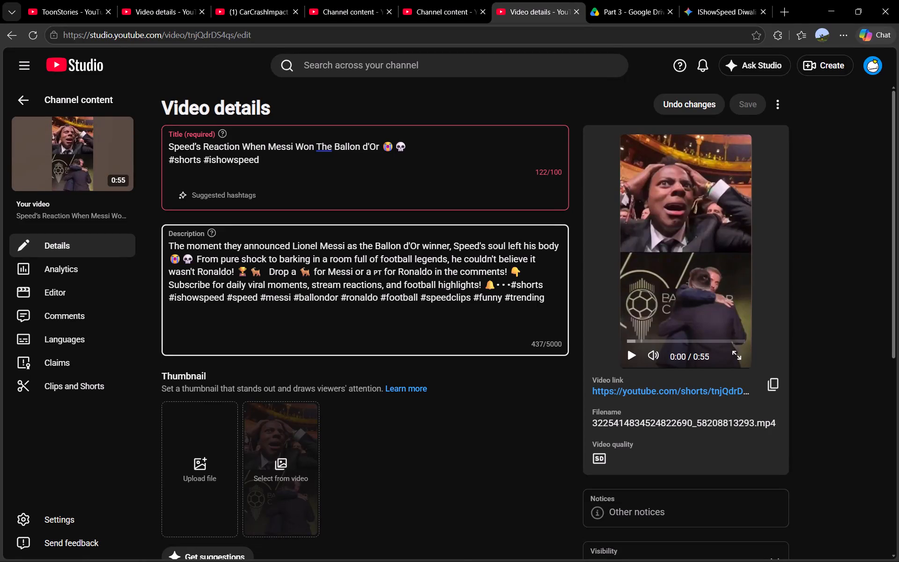
click(268, 274)
key(Return)
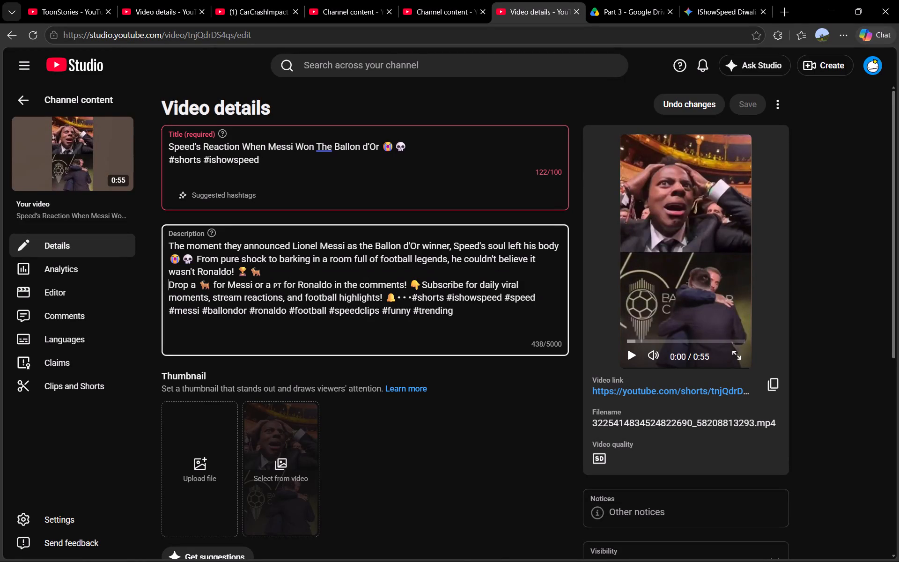
key(Return)
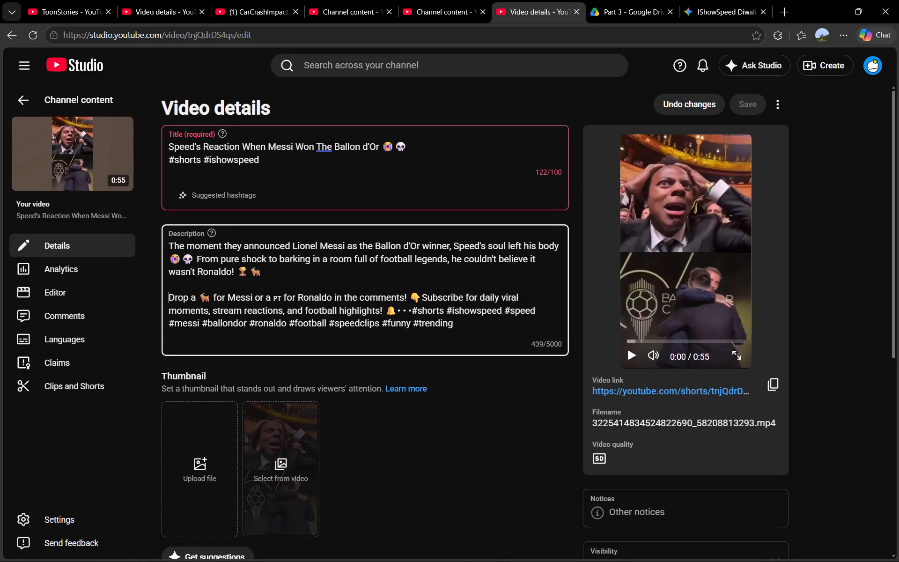
click(412, 311)
click(411, 298)
key(Return)
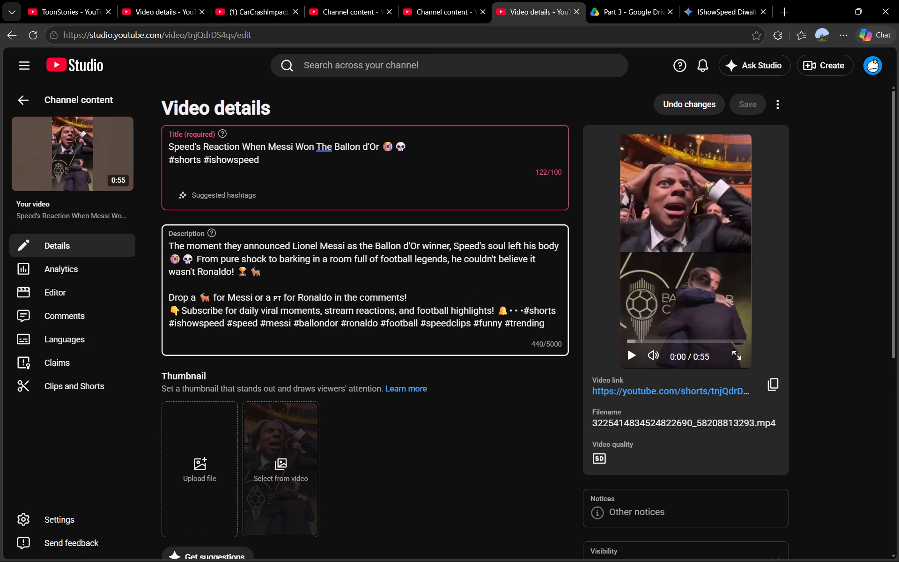
Move the description's hashtags, starting from #shorts, onto a new line after the three dots.
click(524, 309)
key(Return)
key(Left)
key(Left)
key(Left)
key(Left)
key(Left)
key(Left)
key(Left)
key(Left)
key(Left)
key(Left)
key(Left)
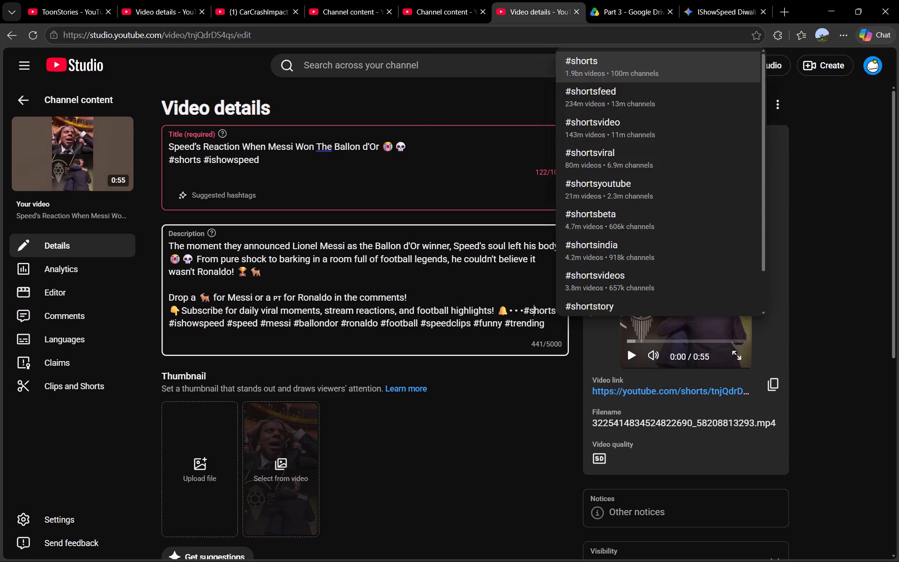
key(Right)
key(Right)
key(Right)
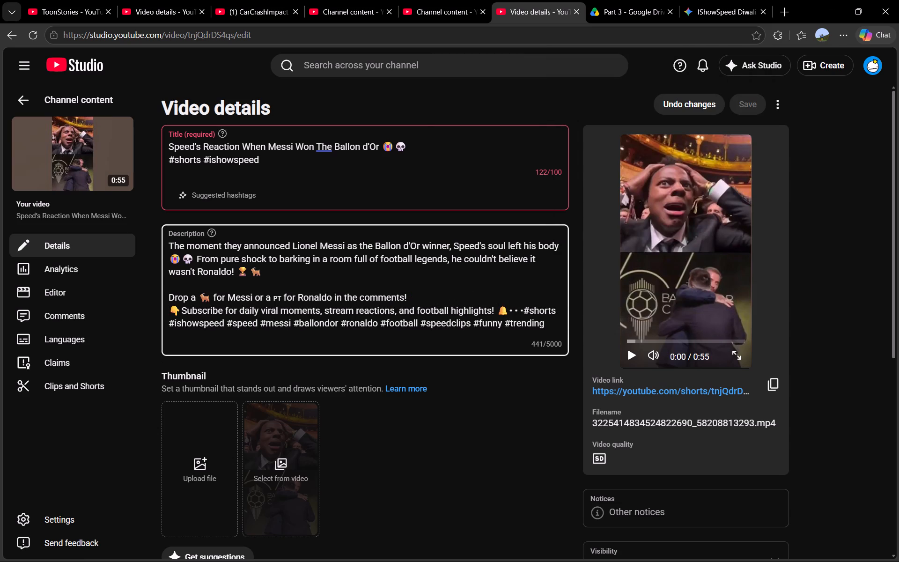
key(Return)
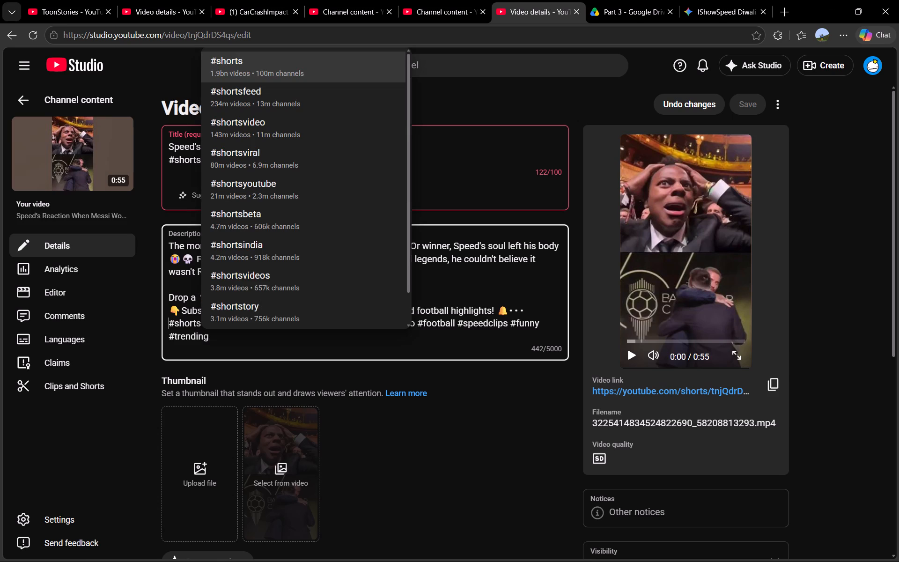
Put the 👇 emoji back after "in the comments!" and start a new line at "Subscribe for daily viral moments".
click(530, 311)
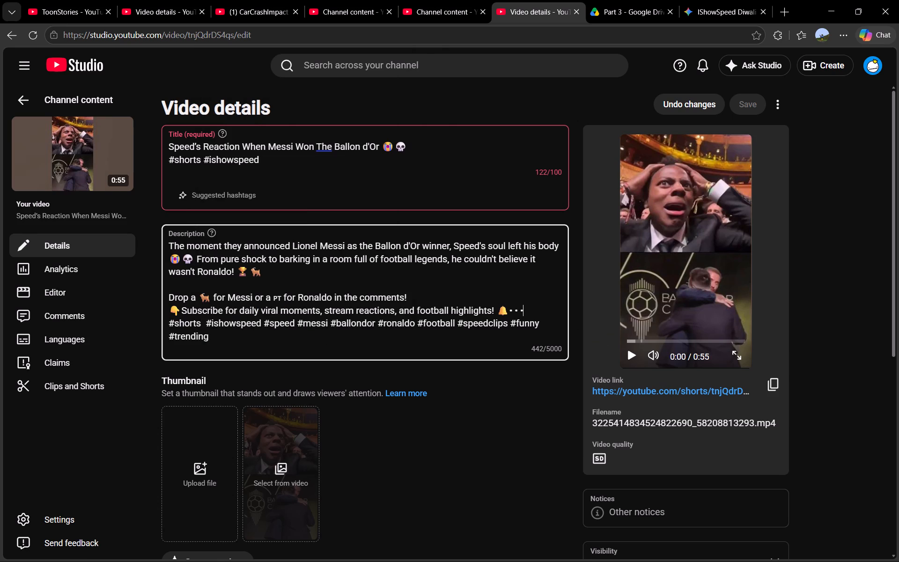
click(181, 310)
key(Left)
key(Left)
key(Right)
key(BackSpace)
key(Right)
key(Right)
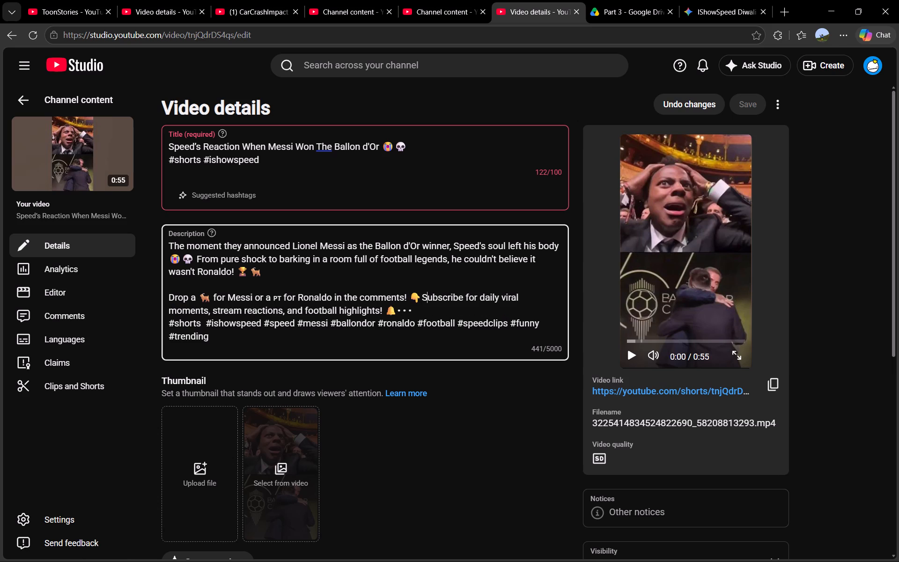
key(Left)
key(Return)
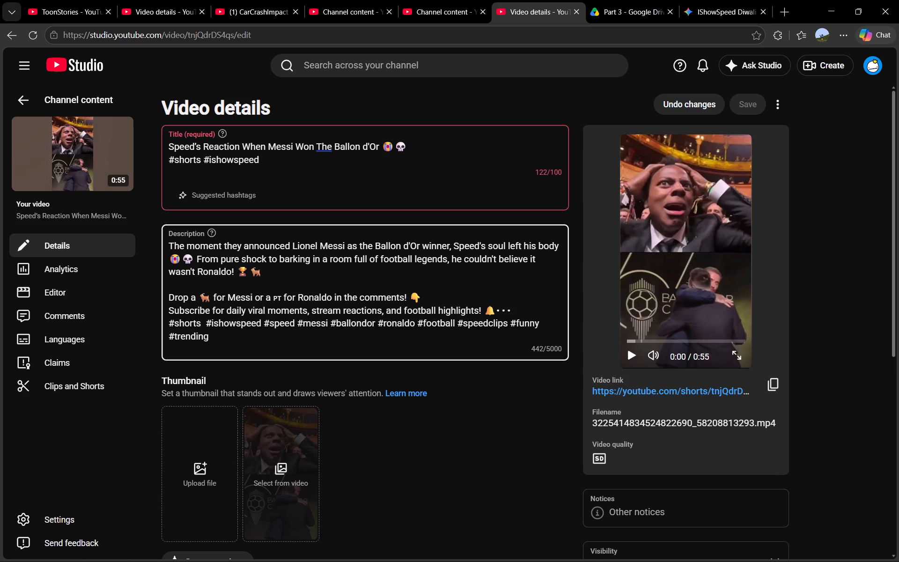
Set the thumbnail to the video frame showing Speed in profile above Messi in a bow tie beside the trophy.
scroll(253, 324, down, 2)
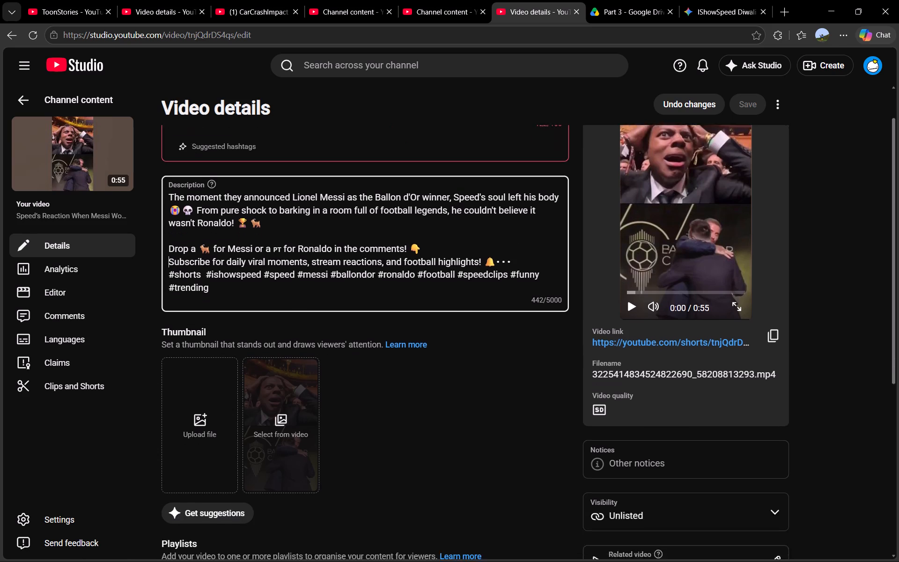
scroll(253, 324, down, 1)
scroll(262, 366, down, 1)
click(285, 304)
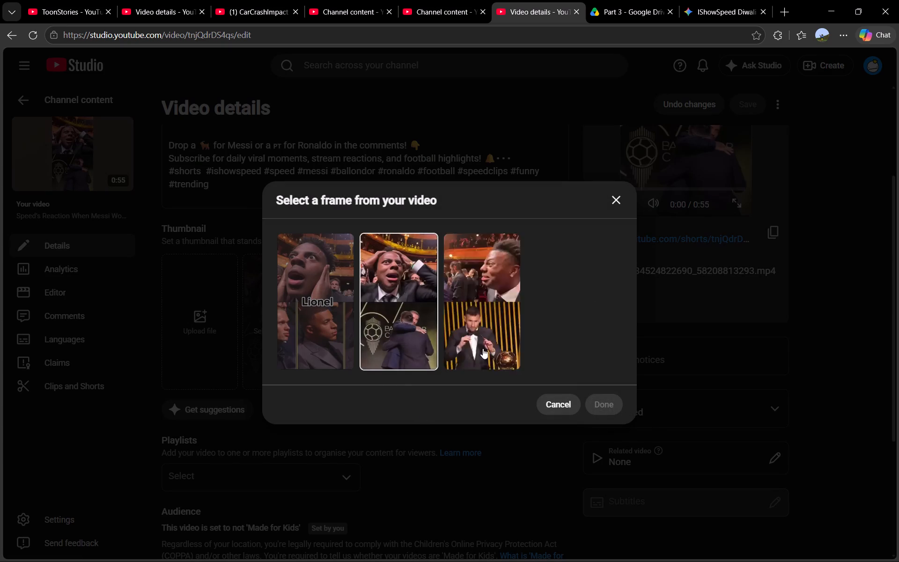
click(472, 274)
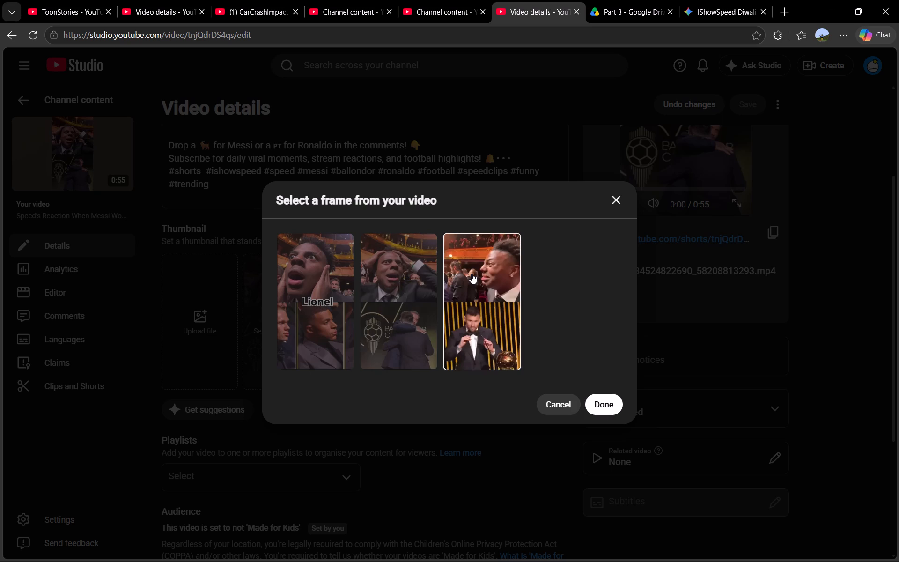
click(605, 405)
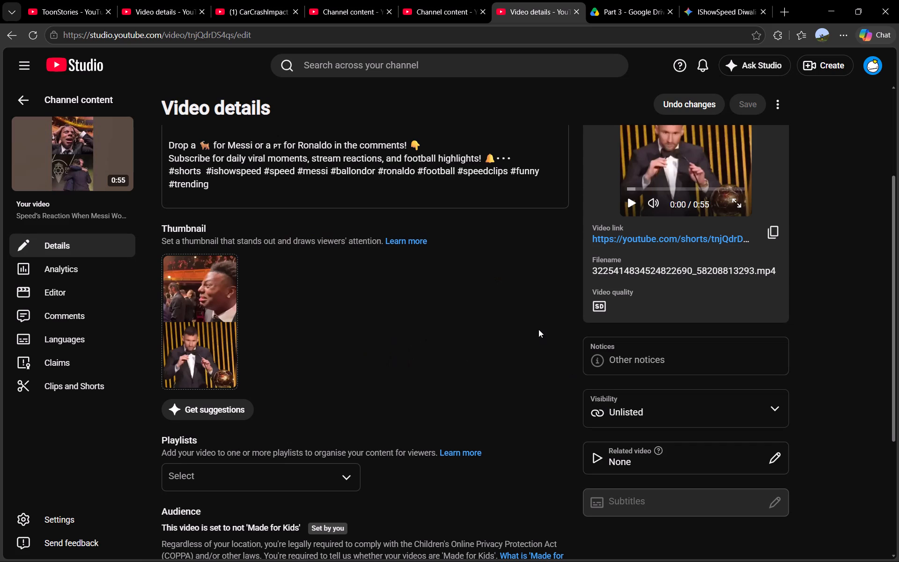
Request AI thumbnail suggestions for the video.
click(228, 412)
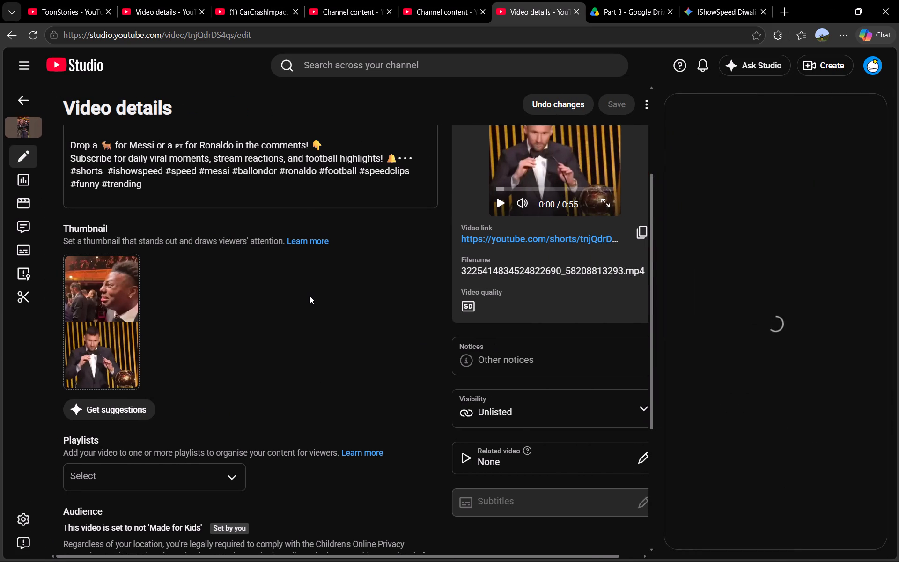
Expand the additional video settings and declare No for AI use in the content.
scroll(309, 296, down, 5)
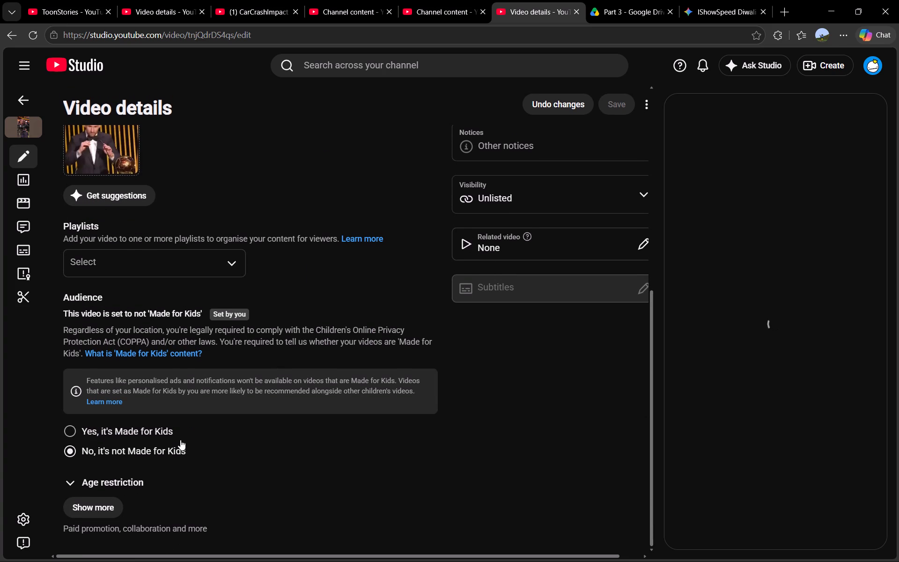
click(110, 500)
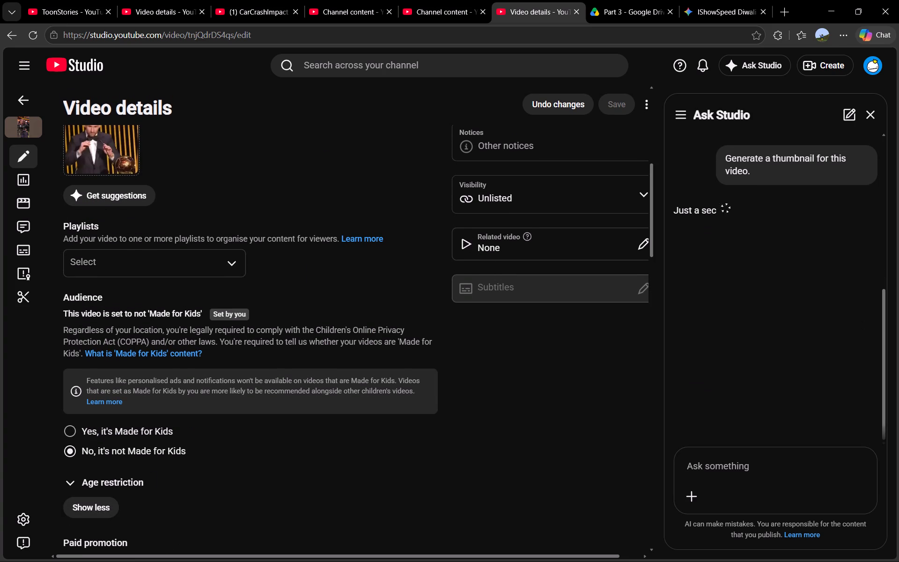
scroll(335, 391, down, 5)
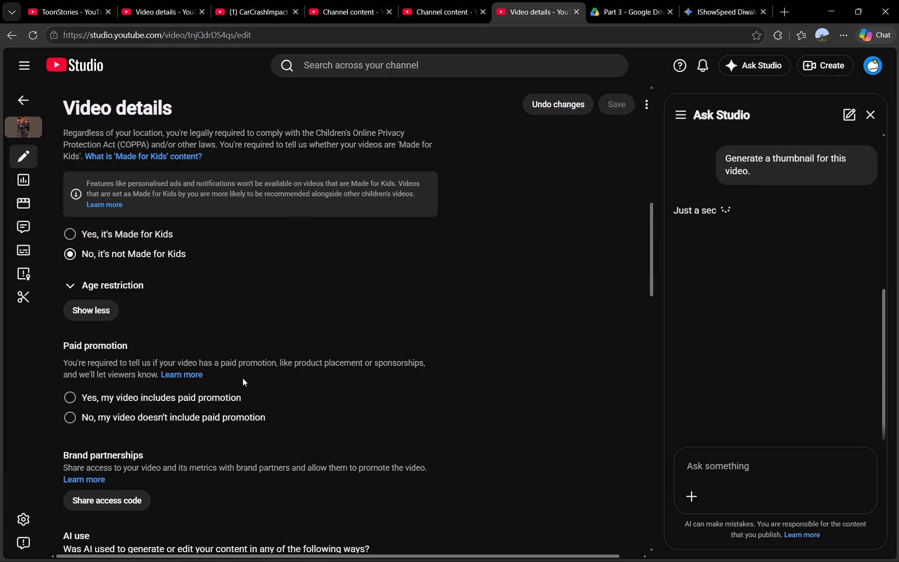
scroll(243, 378, down, 2)
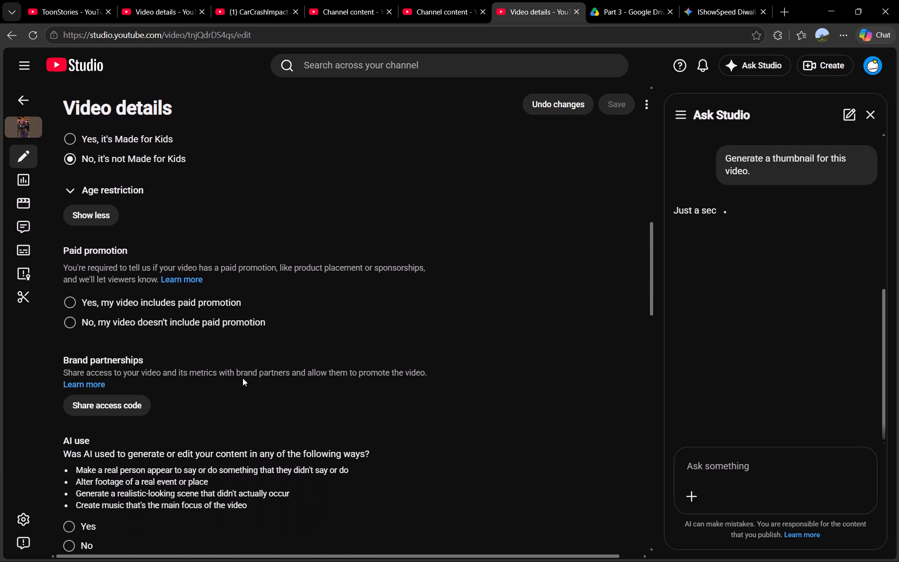
scroll(243, 378, down, 3)
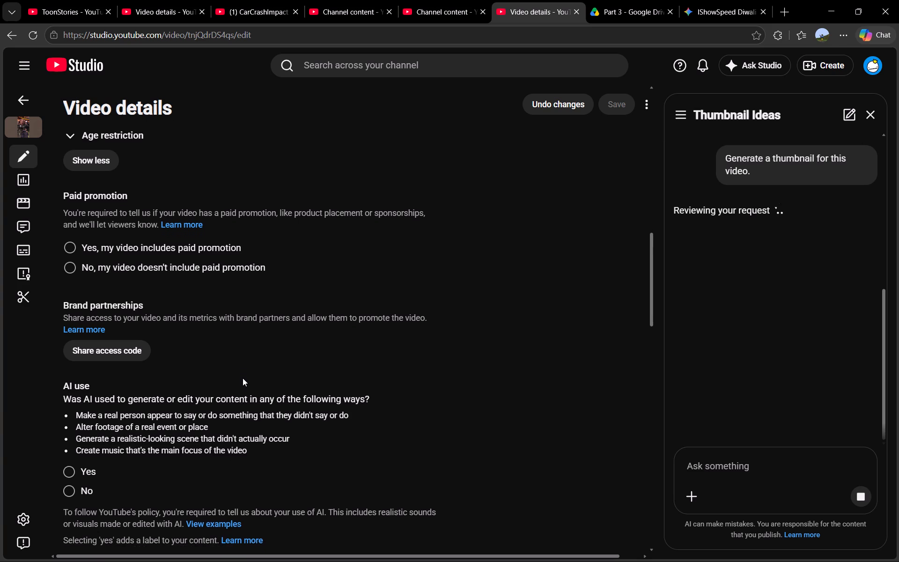
scroll(243, 378, down, 1)
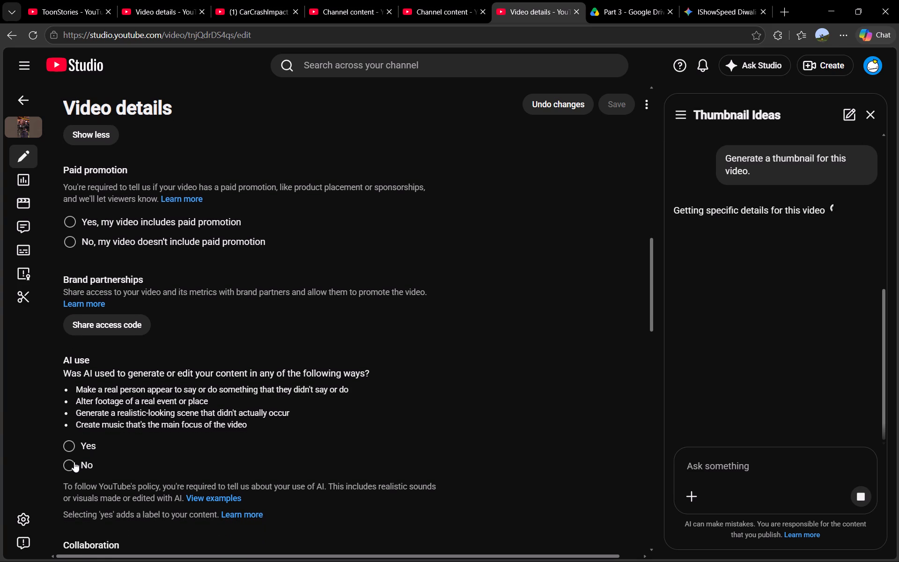
click(72, 463)
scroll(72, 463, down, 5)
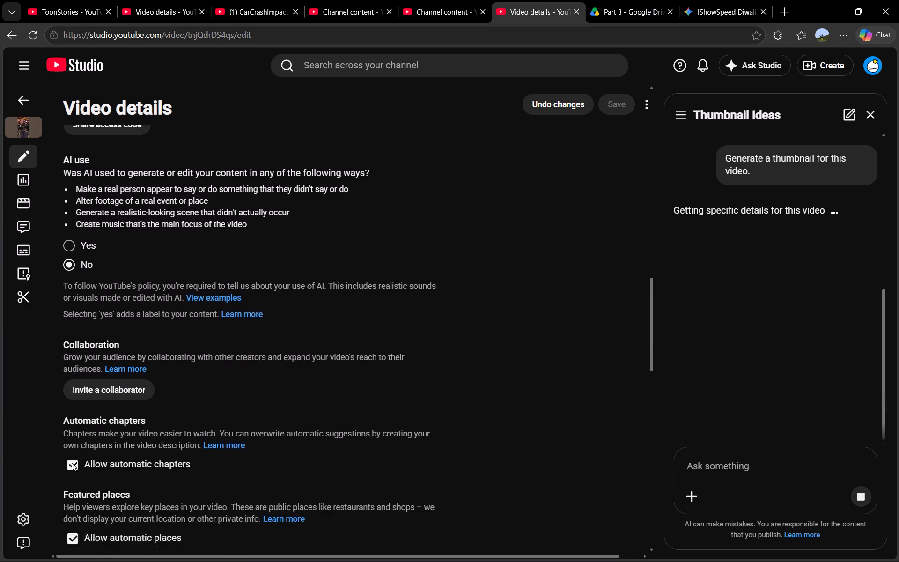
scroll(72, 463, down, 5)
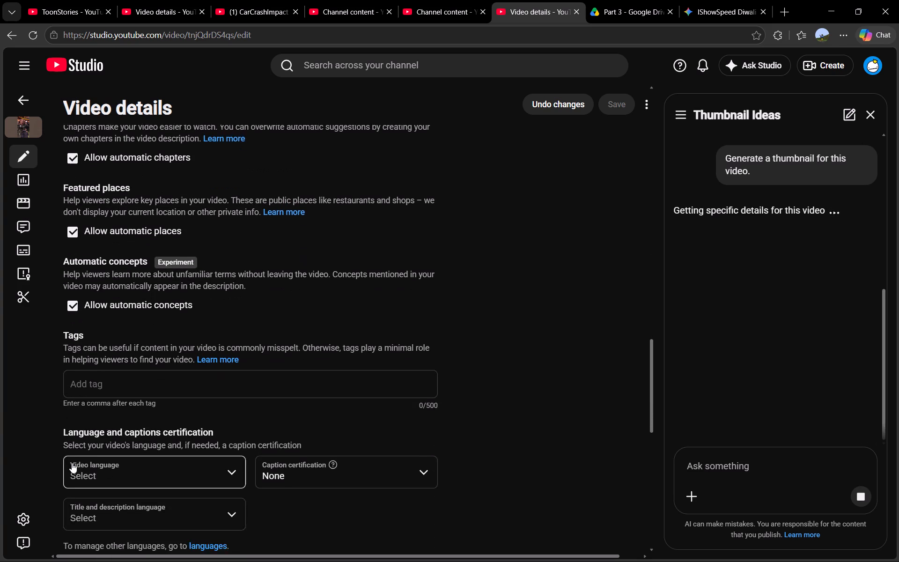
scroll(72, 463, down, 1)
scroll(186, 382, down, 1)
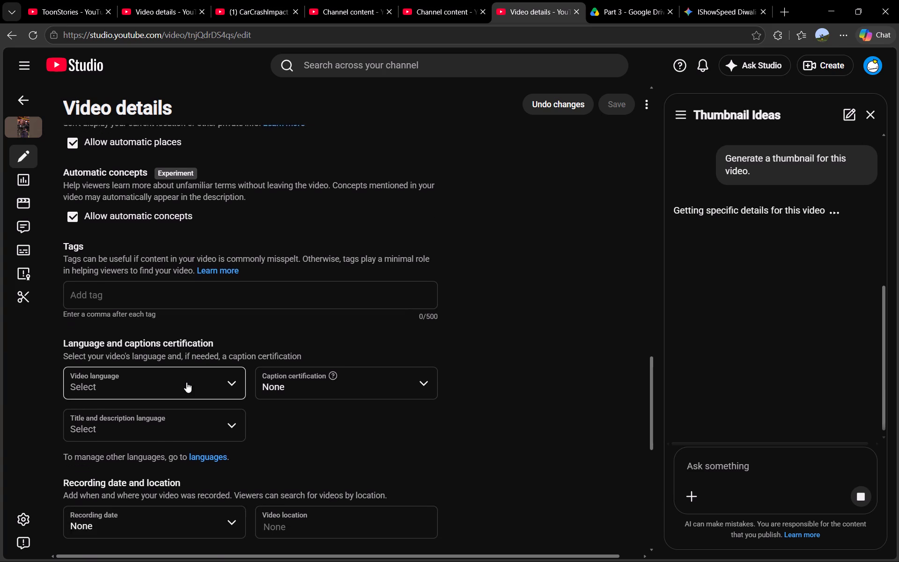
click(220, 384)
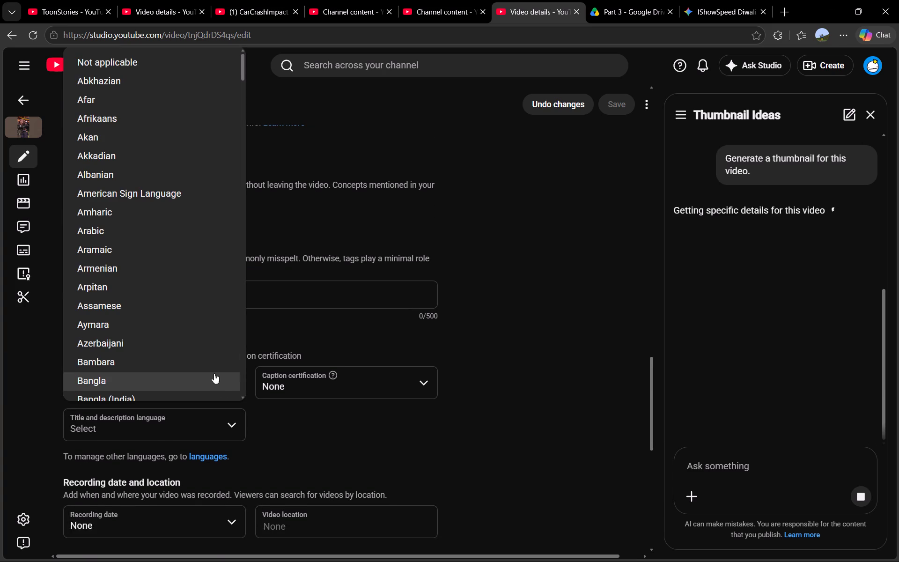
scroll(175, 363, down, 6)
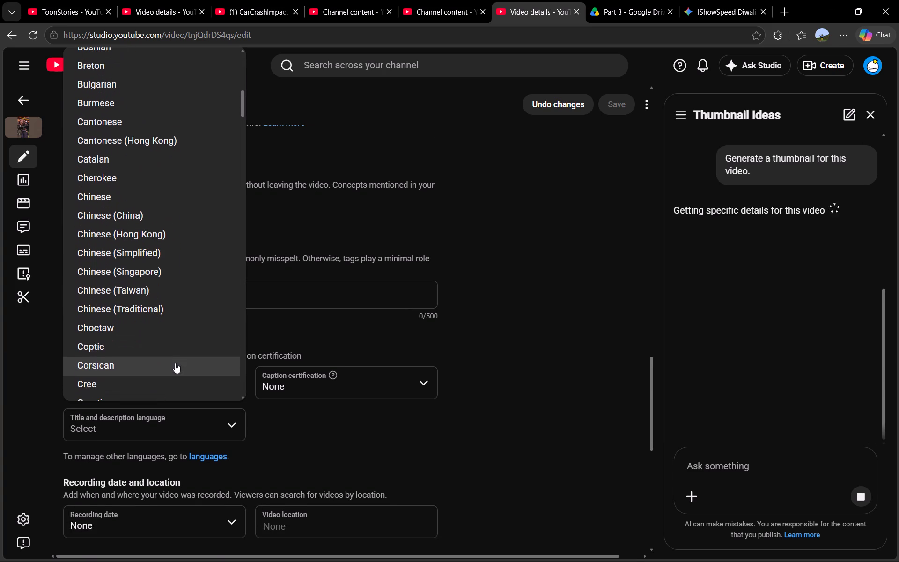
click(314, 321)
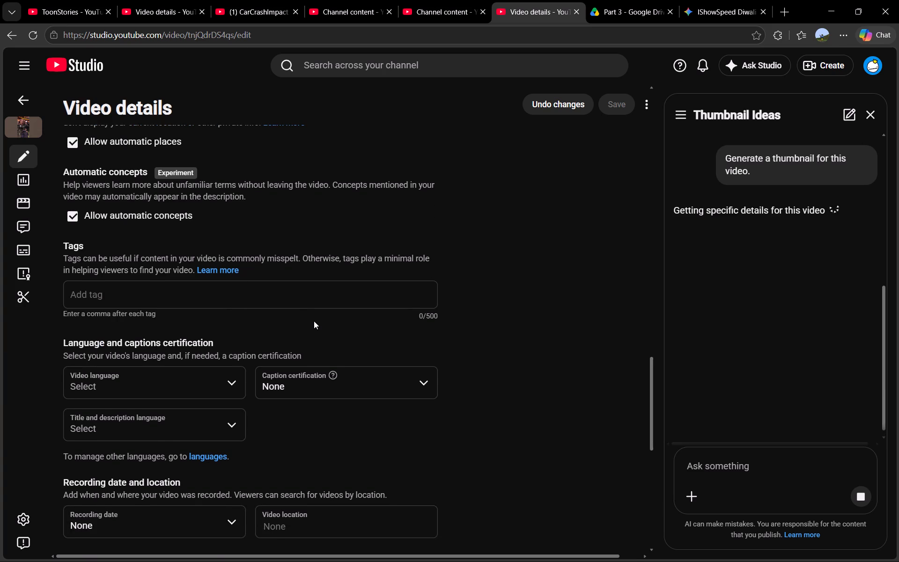
Close the Thumbnail Ideas chat without waiting for its suggestions.
scroll(314, 321, down, 5)
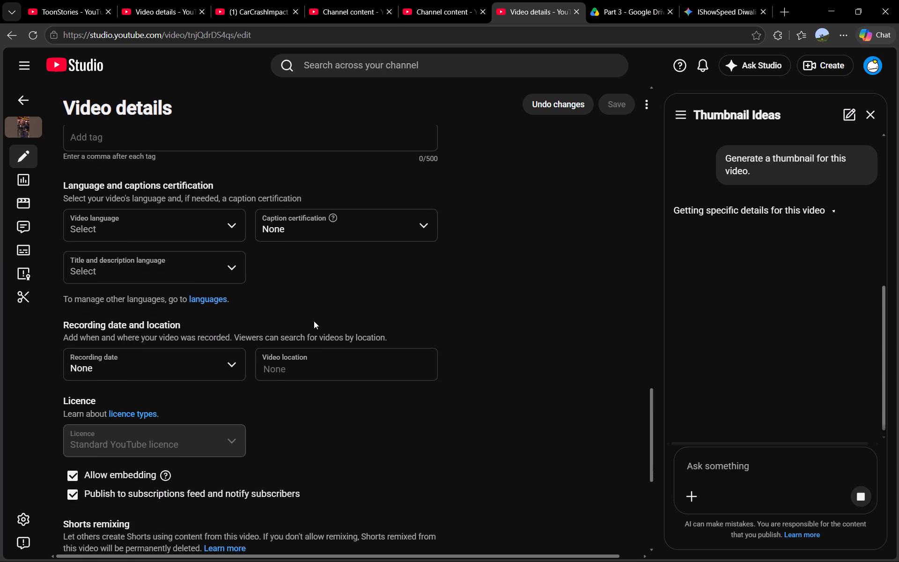
scroll(314, 321, down, 4)
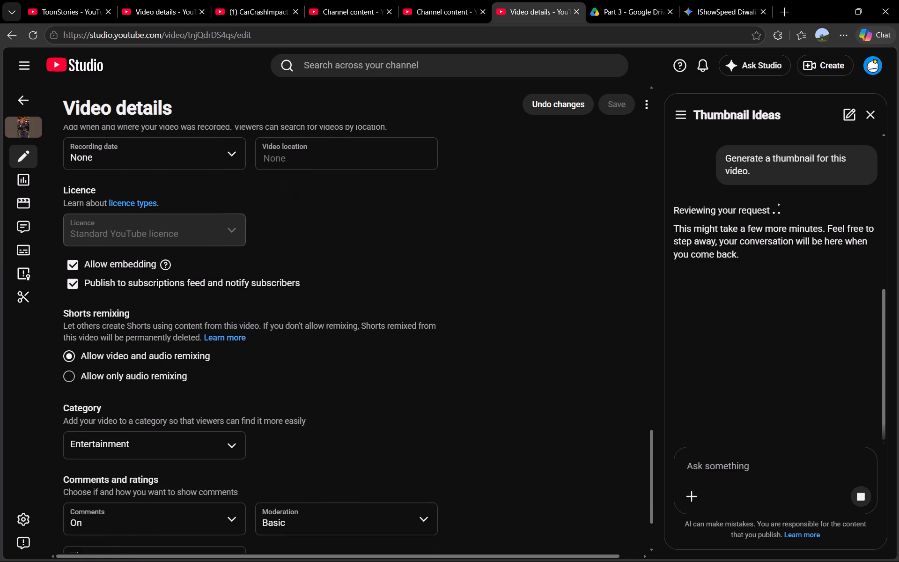
scroll(314, 321, down, 1)
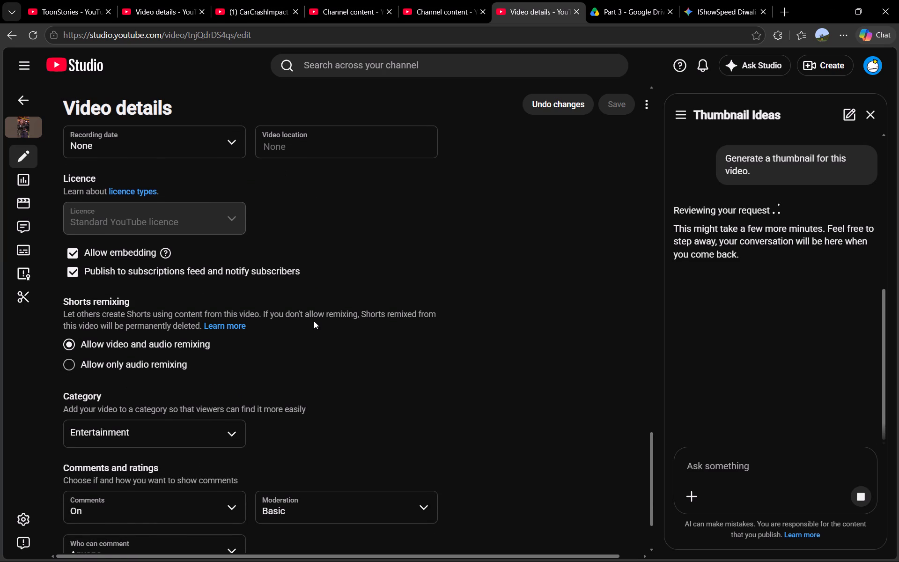
click(869, 123)
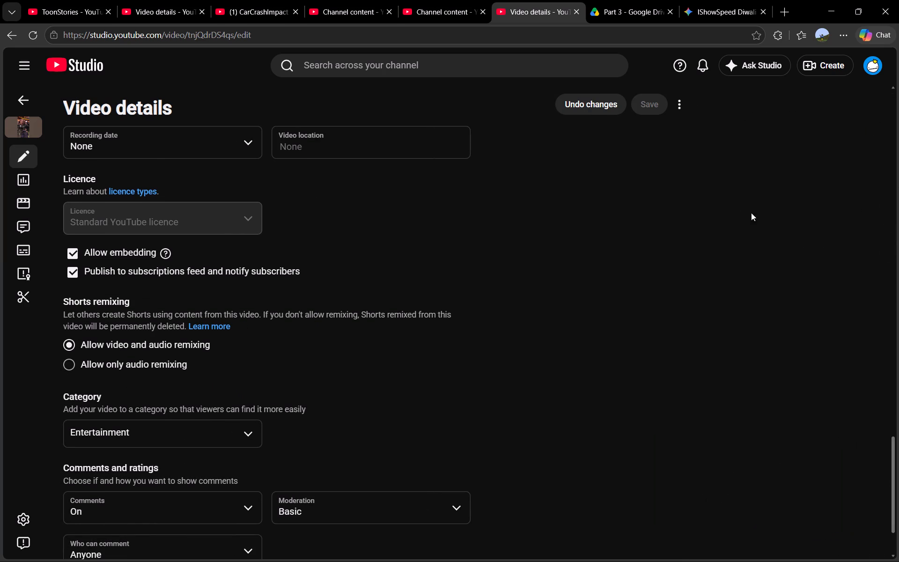
Choose Entertainment as the video's category.
scroll(592, 286, down, 1)
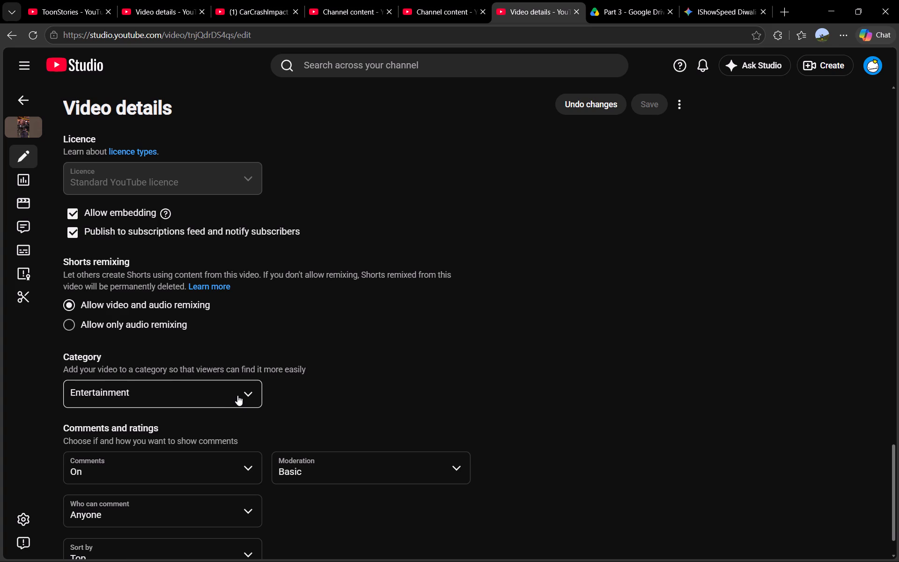
click(237, 395)
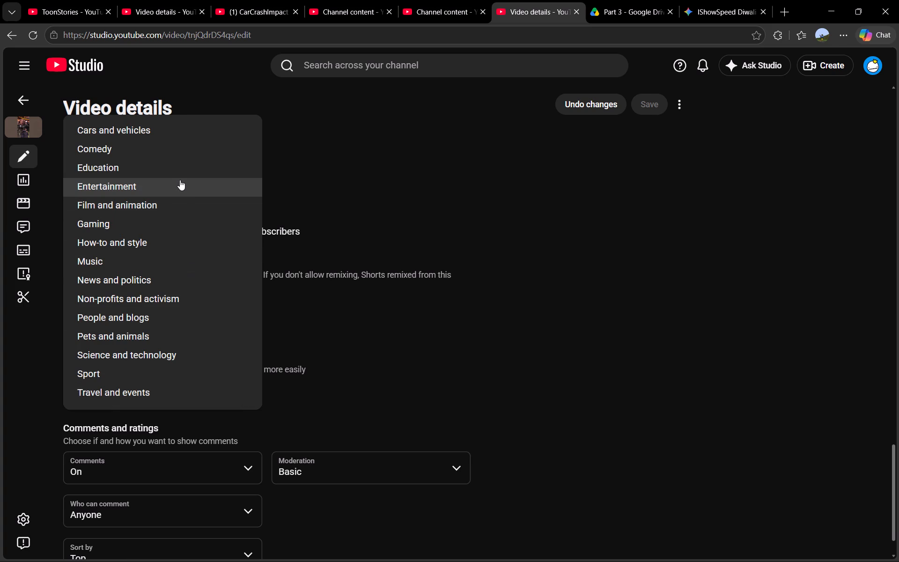
click(193, 188)
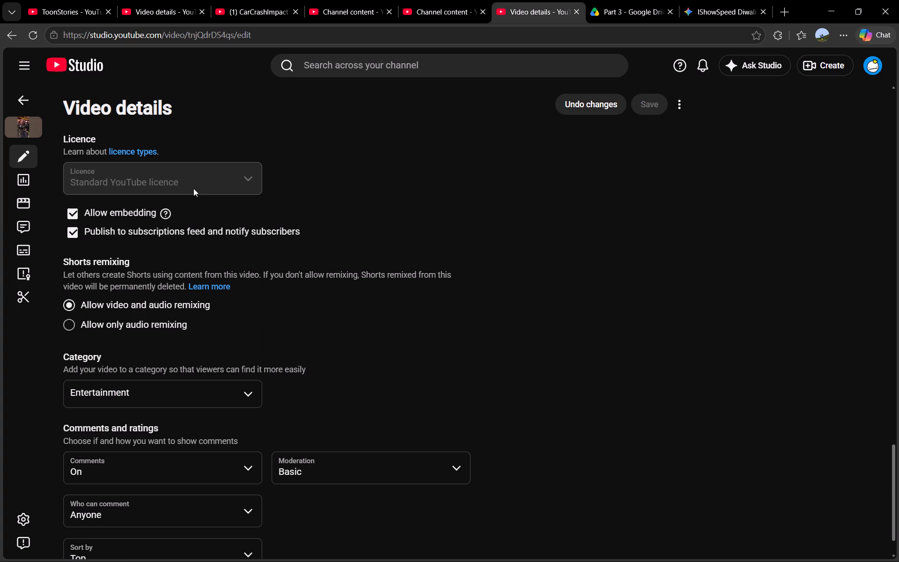
Turn off showing how many viewers like this video.
scroll(253, 321, down, 3)
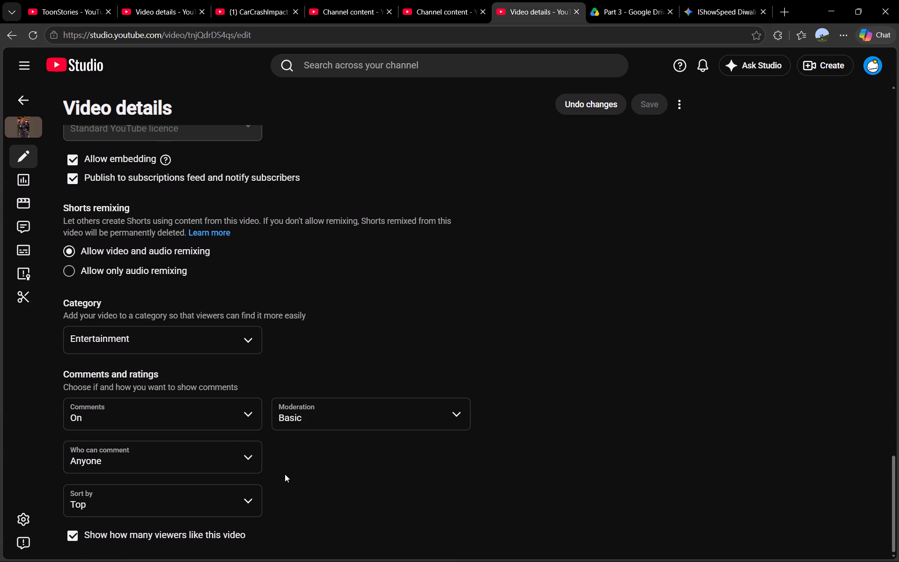
scroll(285, 474, down, 1)
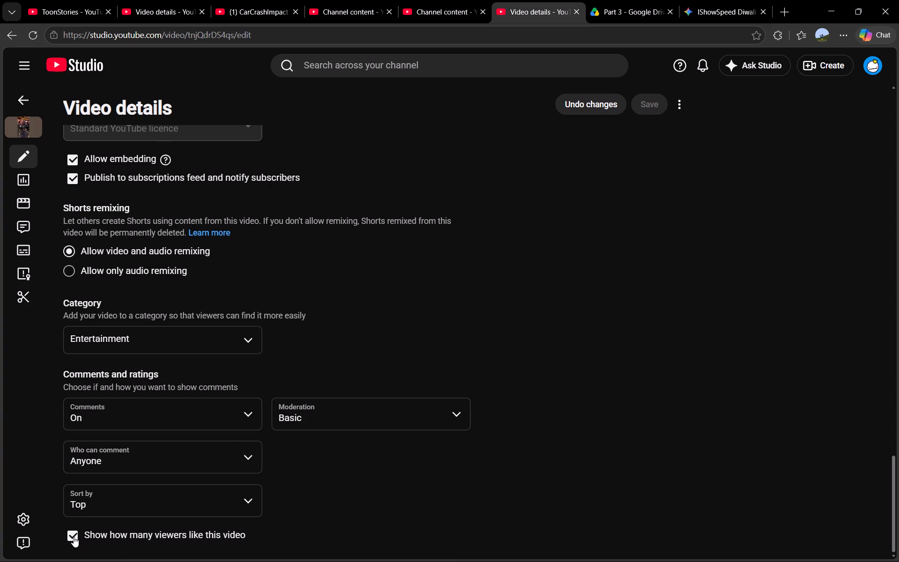
click(74, 537)
scroll(191, 406, down, 3)
Remove the surplus spaces before #shorts in the title so it reads "Speed's Reaction When Messi Won The Ballon d'Or 😭💀 #shorts #ishowspeed".
scroll(252, 353, up, 2)
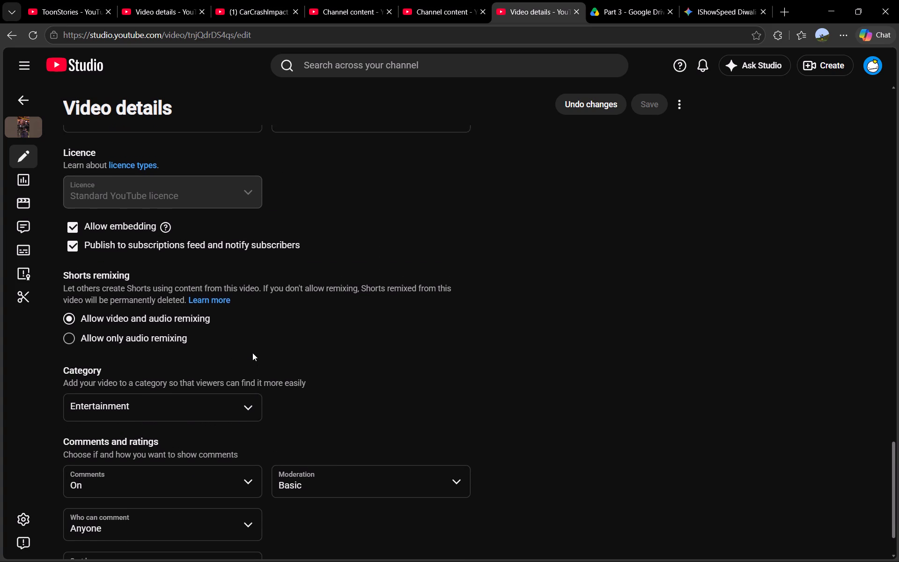
scroll(252, 353, up, 3)
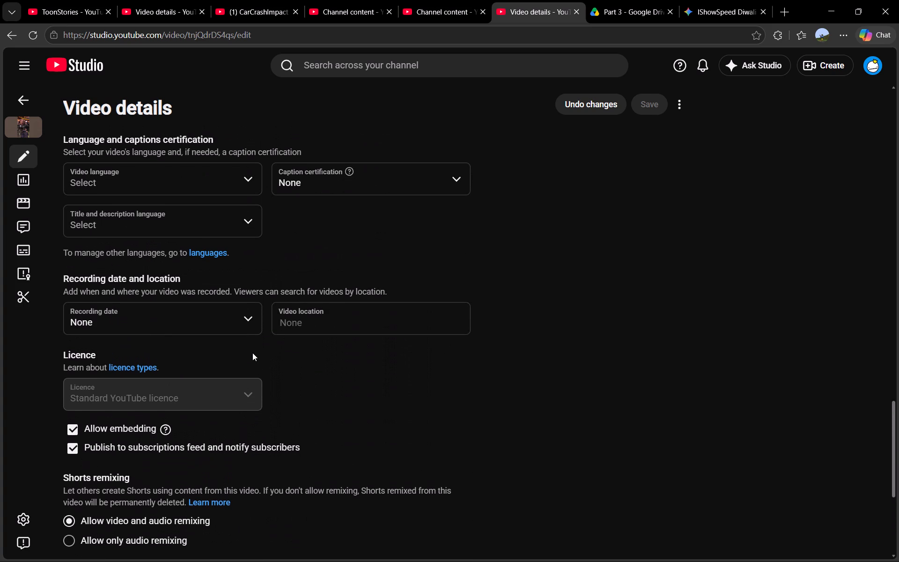
scroll(252, 353, up, 2)
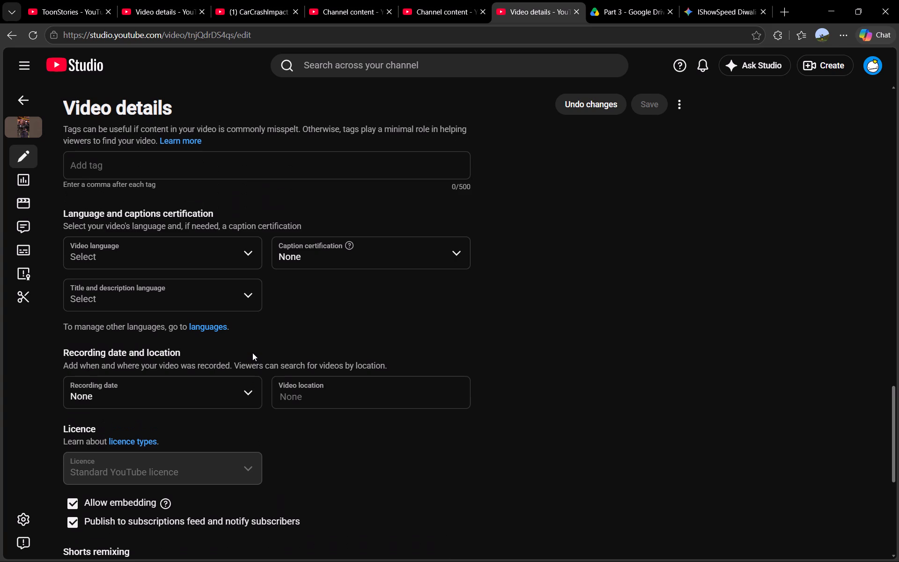
scroll(252, 353, up, 4)
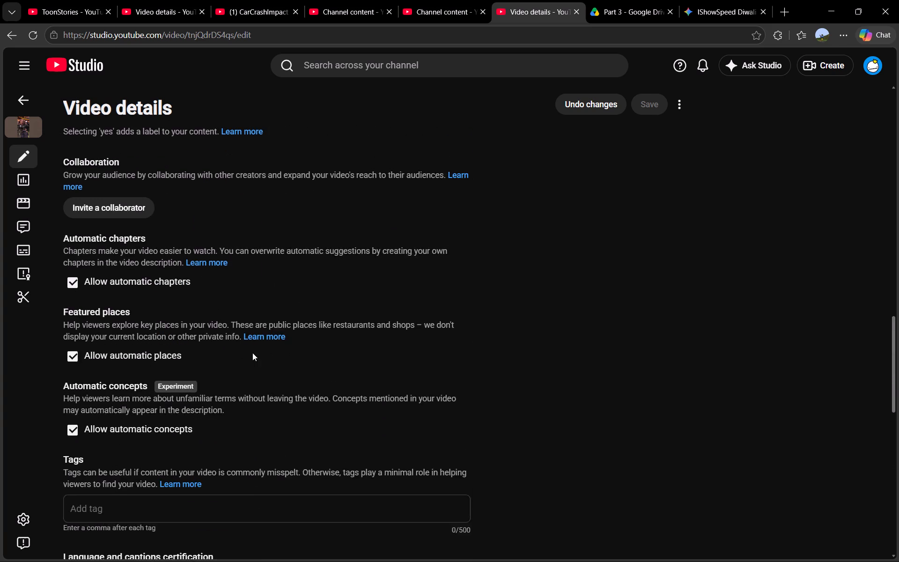
scroll(252, 353, up, 4)
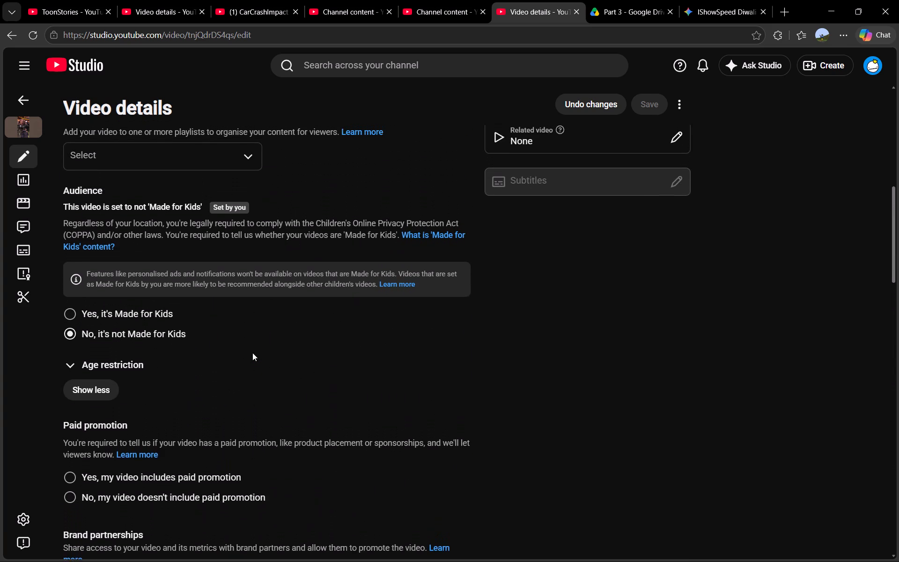
scroll(252, 353, up, 3)
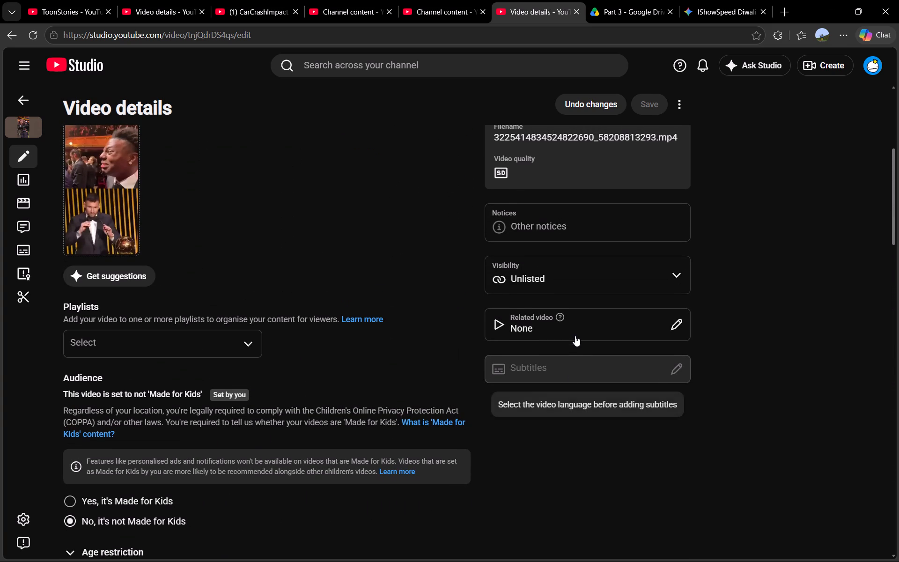
scroll(575, 329, up, 4)
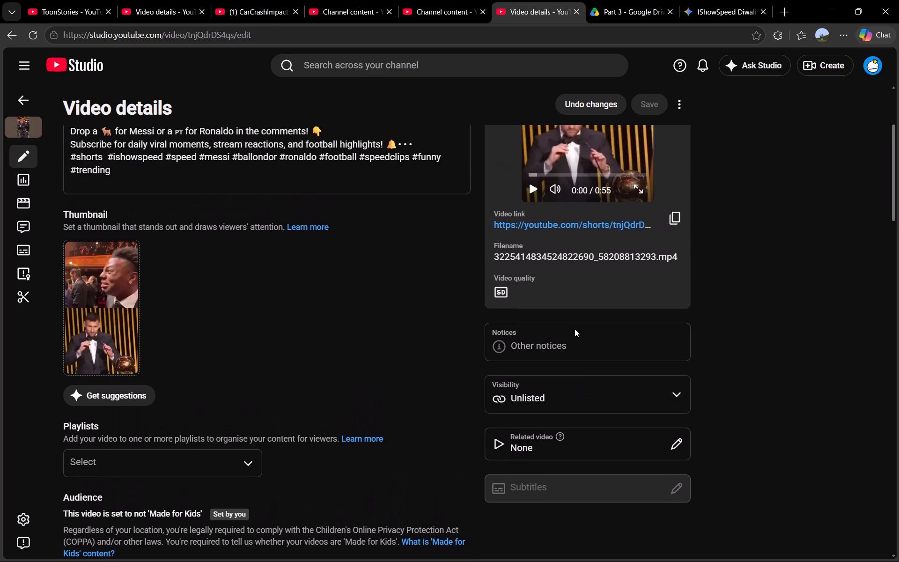
scroll(584, 279, up, 2)
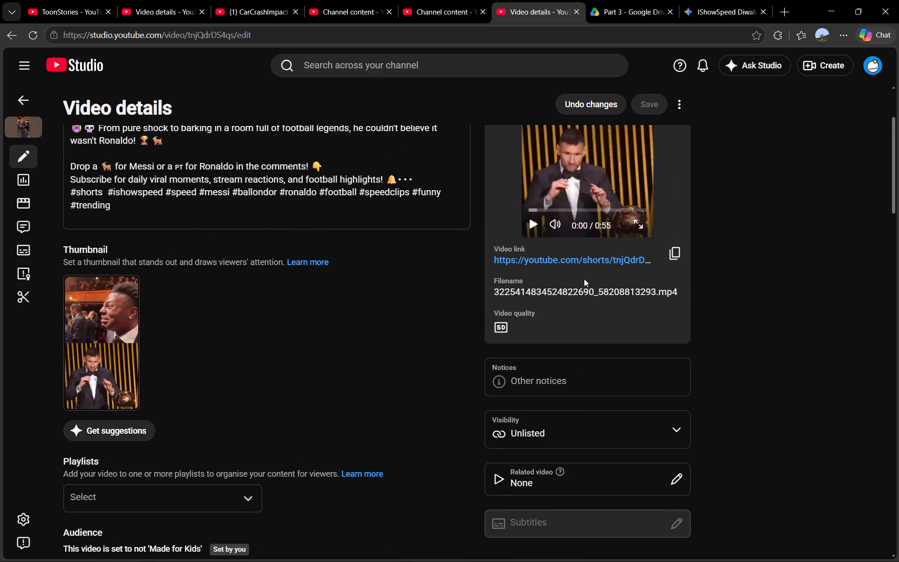
scroll(584, 279, up, 3)
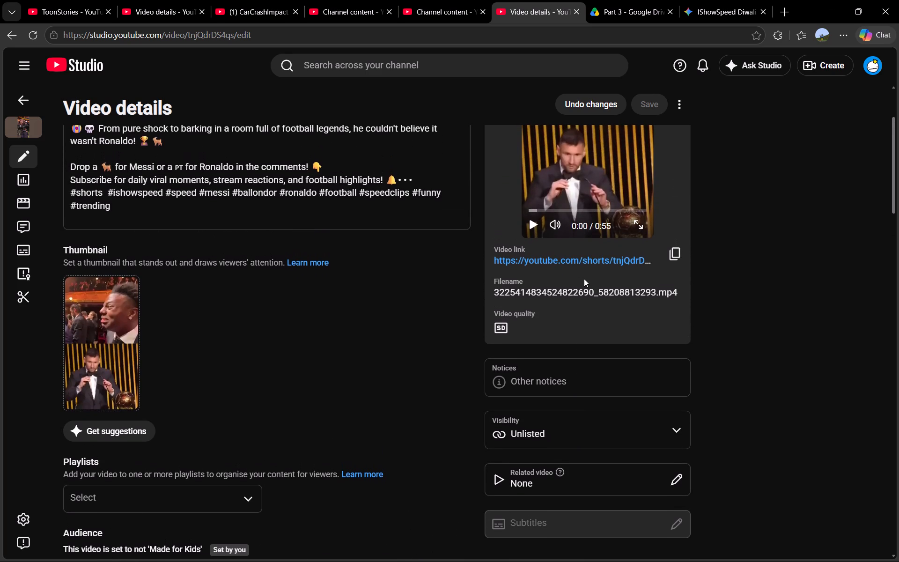
scroll(584, 279, up, 1)
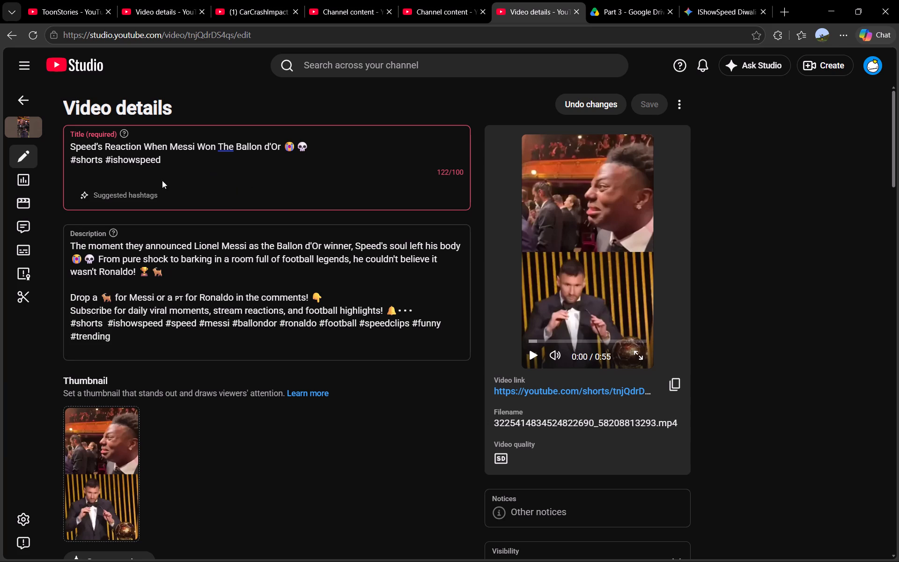
click(71, 158)
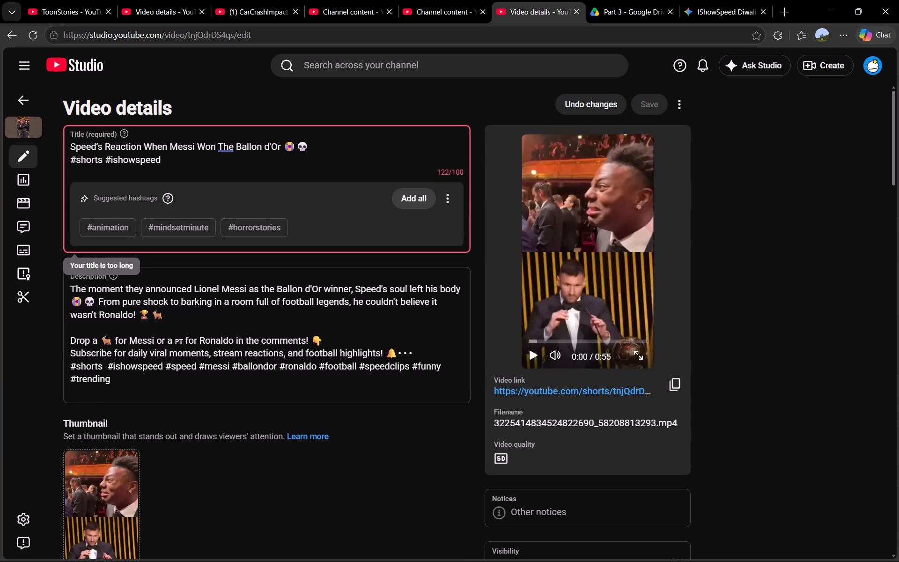
key(BackSpace)
key(BackSpace)
key(BackSpace)
key(BackSpace)
key(BackSpace)
key(BackSpace)
key(BackSpace)
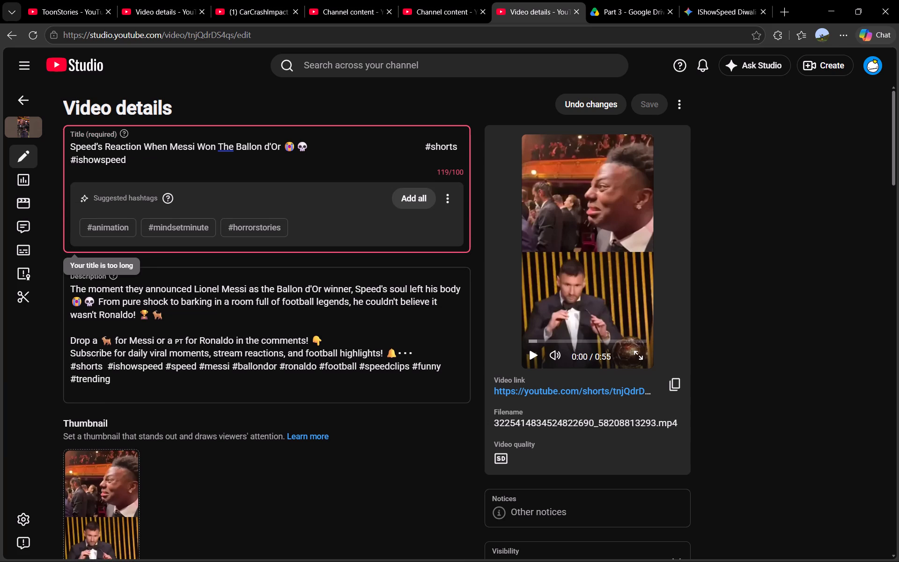
key(BackSpace)
key(BackSpace)
key(BackSpace)
key(BackSpace)
key(BackSpace)
key(BackSpace)
key(BackSpace)
key(BackSpace)
key(BackSpace)
key(BackSpace)
key(BackSpace)
key(BackSpace)
key(BackSpace)
key(BackSpace)
key(BackSpace)
key(BackSpace)
key(BackSpace)
key(BackSpace)
key(BackSpace)
key(BackSpace)
key(BackSpace)
key(BackSpace)
key(BackSpace)
key(BackSpace)
key(BackSpace)
key(BackSpace)
key(BackSpace)
key(BackSpace)
key(BackSpace)
key(BackSpace)
key(BackSpace)
key(BackSpace)
key(BackSpace)
key(BackSpace)
key(BackSpace)
key(BackSpace)
key(BackSpace)
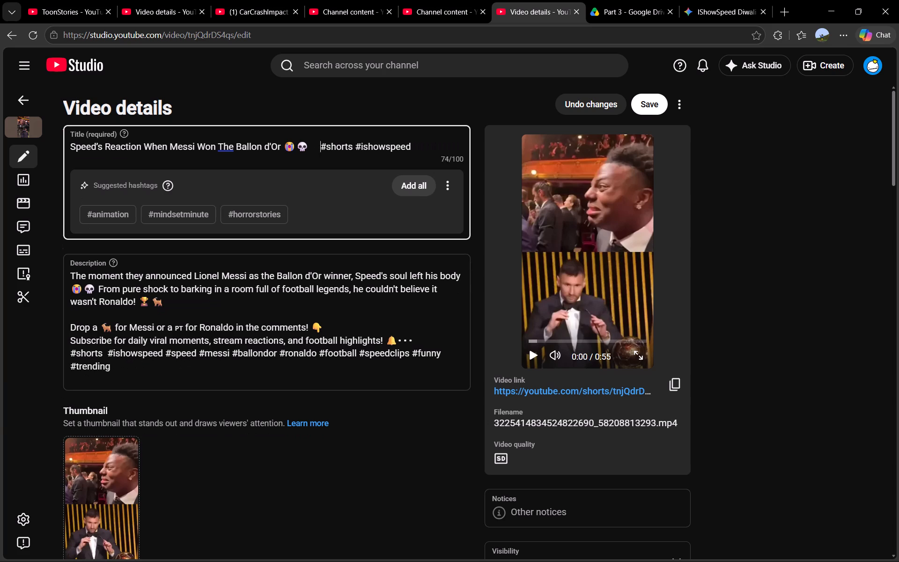
key(BackSpace)
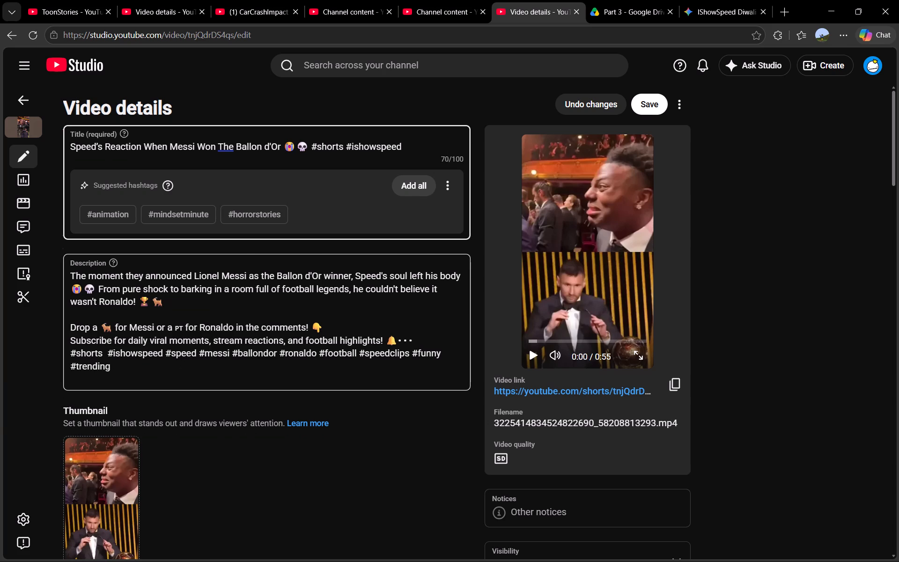
Expand the Age restriction options in the Short's audience settings.
scroll(237, 303, down, 1)
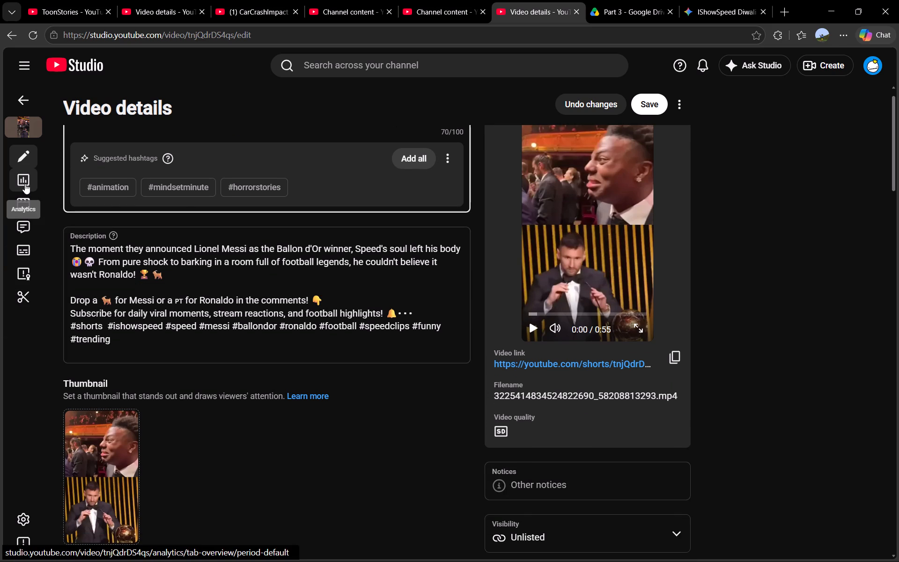
scroll(226, 326, up, 1)
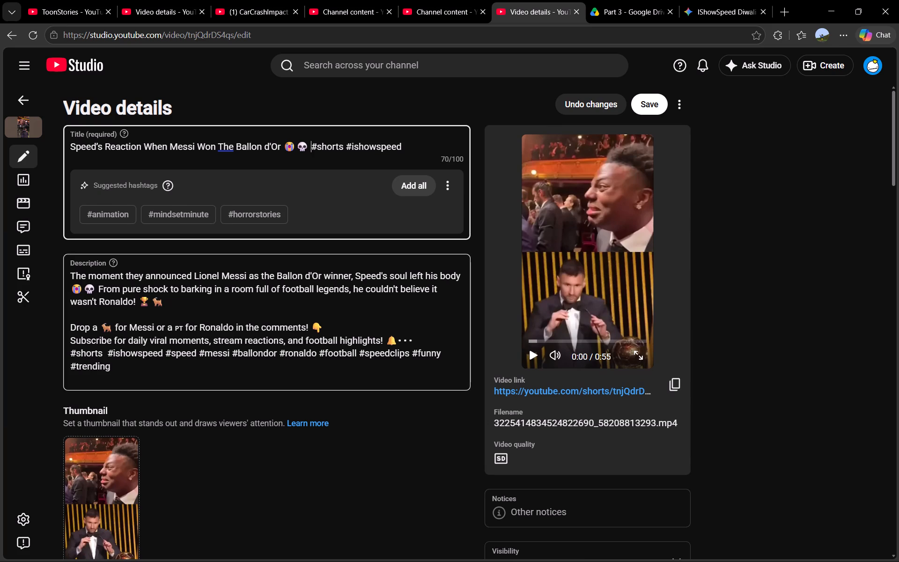
scroll(226, 326, down, 7)
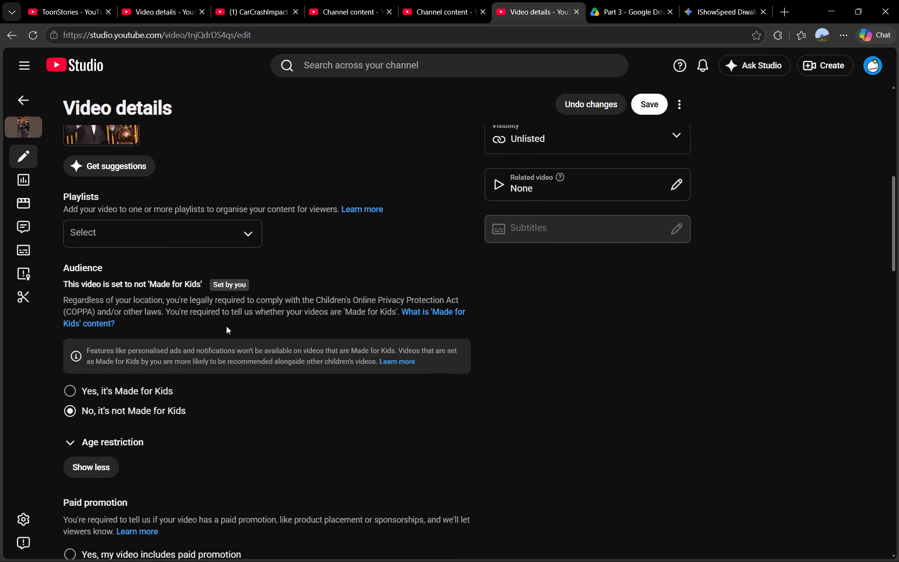
scroll(226, 326, down, 1)
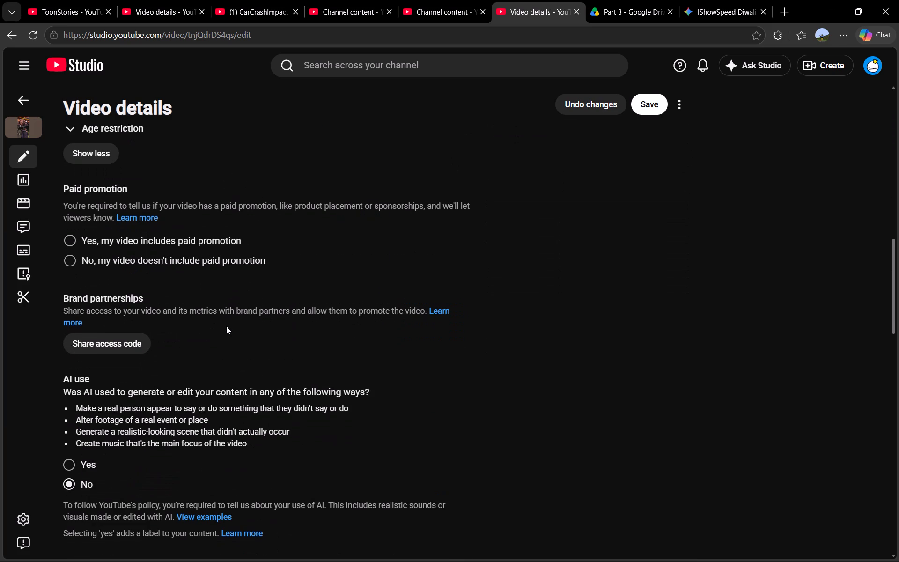
scroll(226, 326, up, 1)
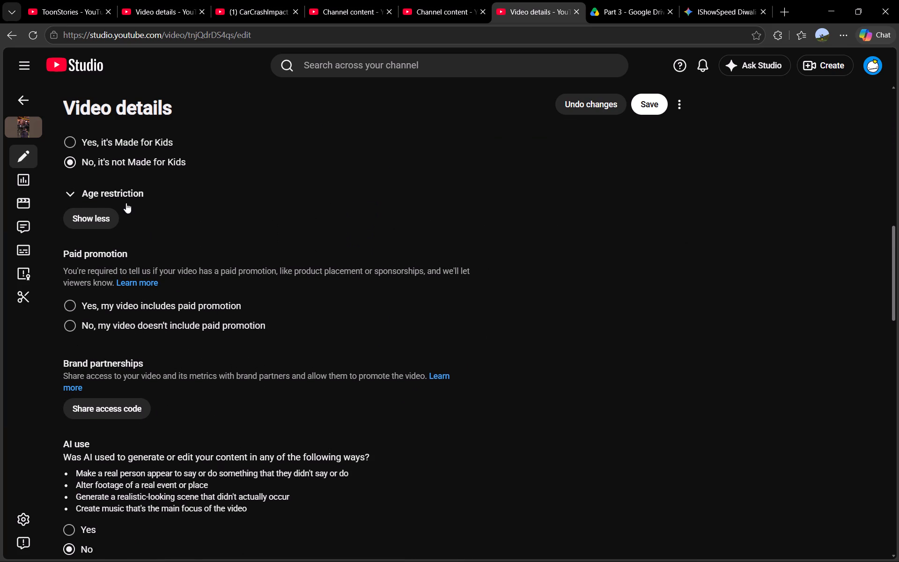
click(126, 203)
Declare that the video doesn't include paid promotion.
scroll(126, 203, down, 1)
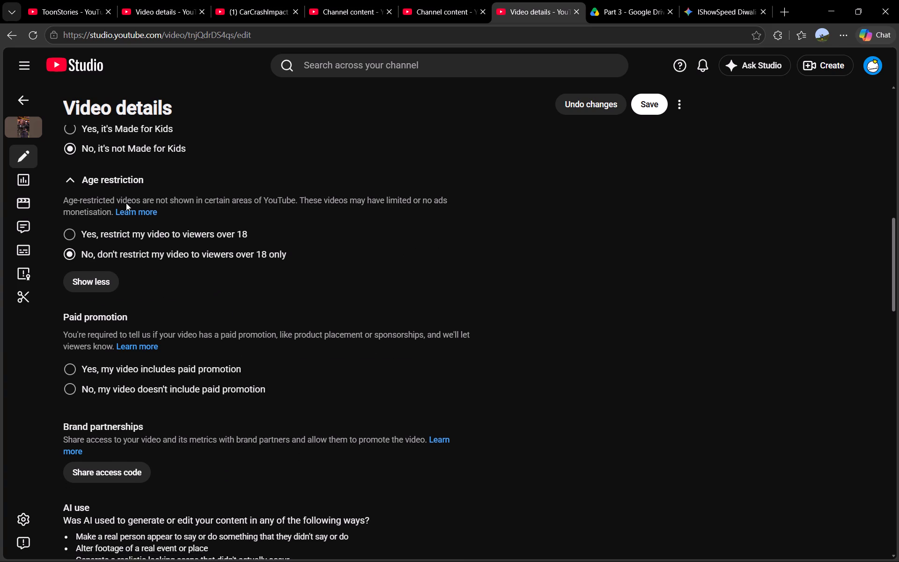
scroll(126, 203, down, 2)
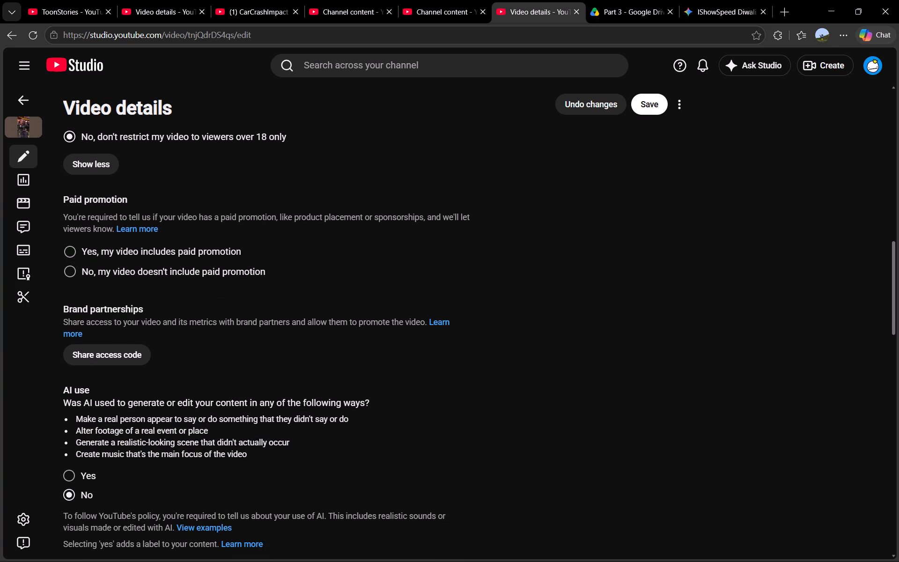
click(160, 268)
Review the remaining additional settings, from AI use and automatic chapters through to category, comments and ratings.
scroll(160, 268, down, 1)
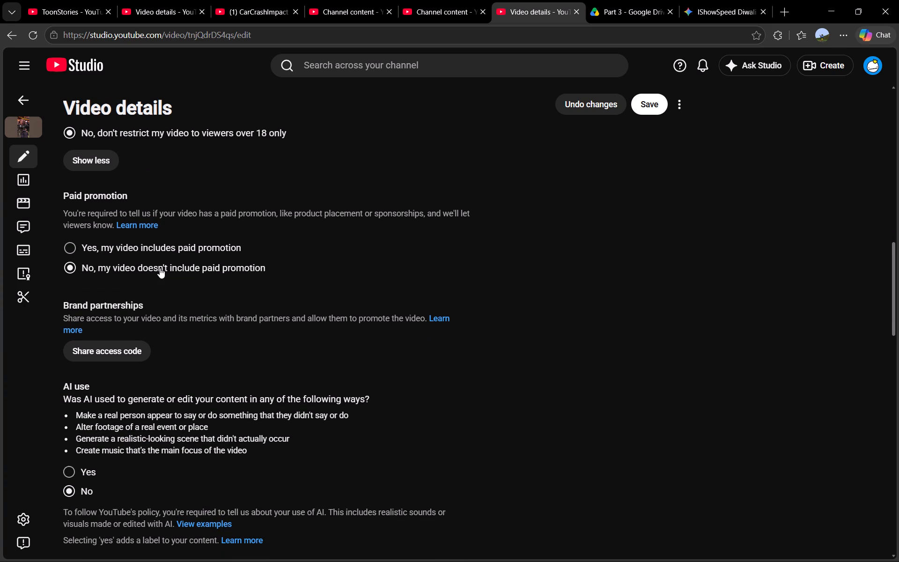
scroll(160, 268, down, 4)
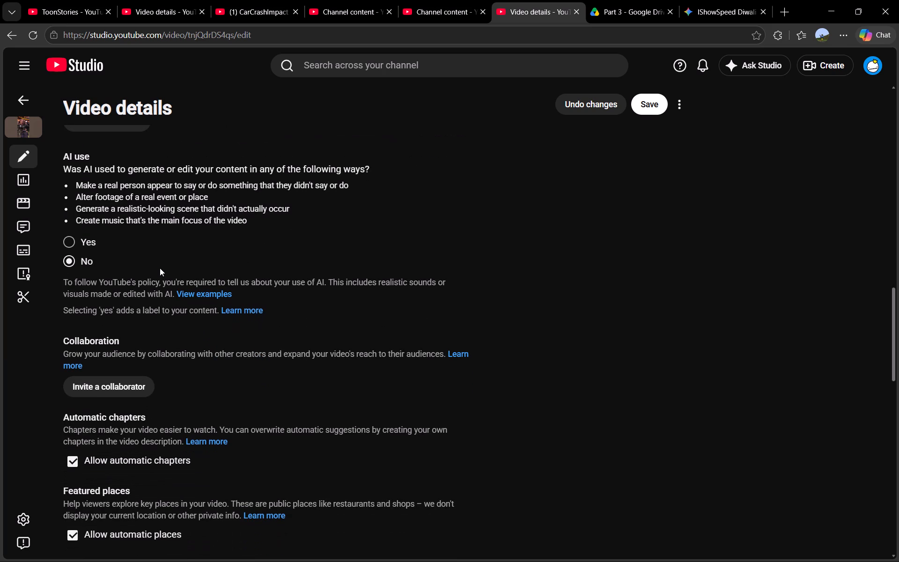
scroll(160, 268, down, 4)
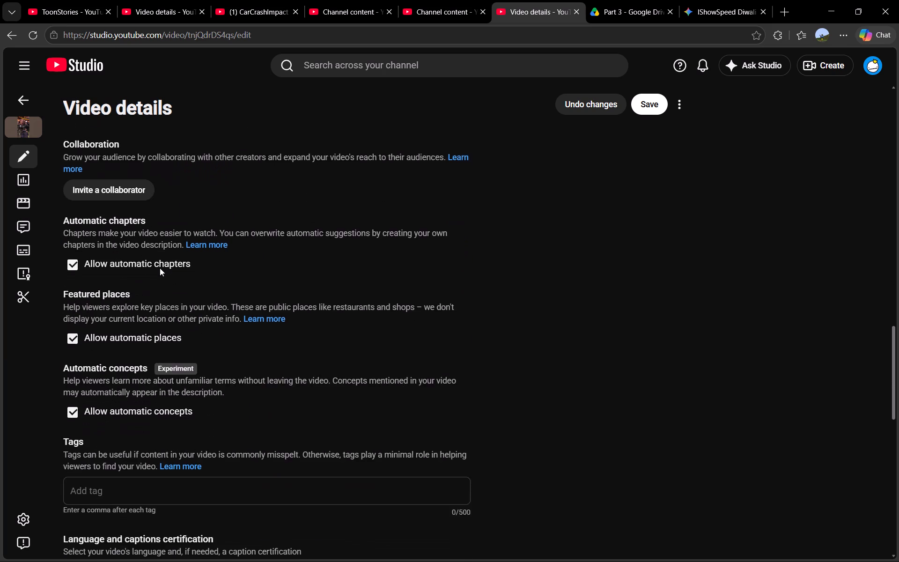
scroll(160, 268, down, 3)
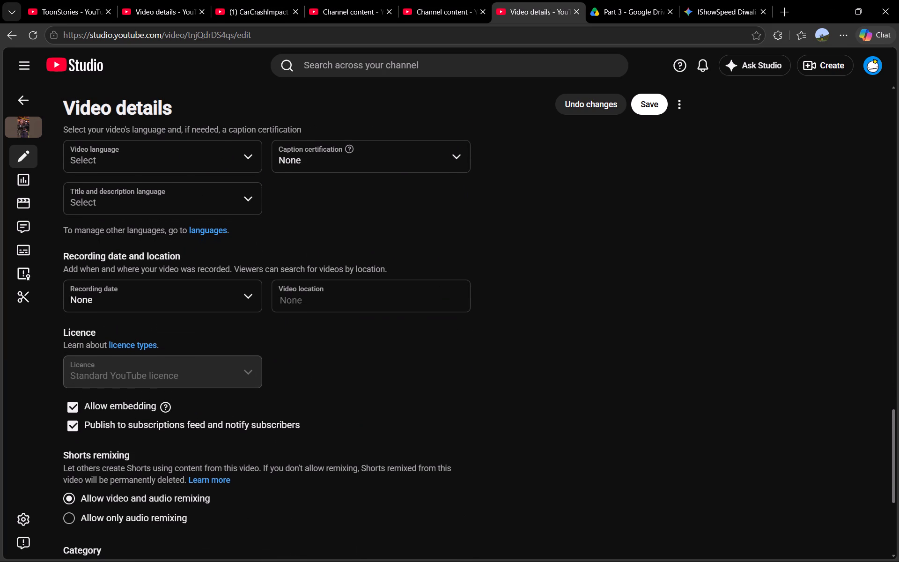
scroll(160, 268, down, 1)
scroll(242, 249, down, 2)
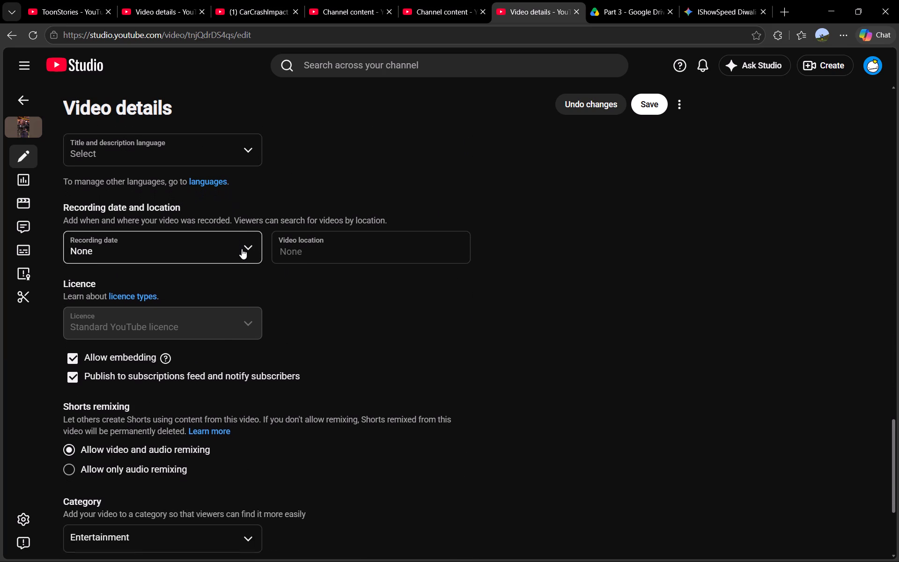
scroll(242, 249, down, 3)
scroll(242, 249, up, 3)
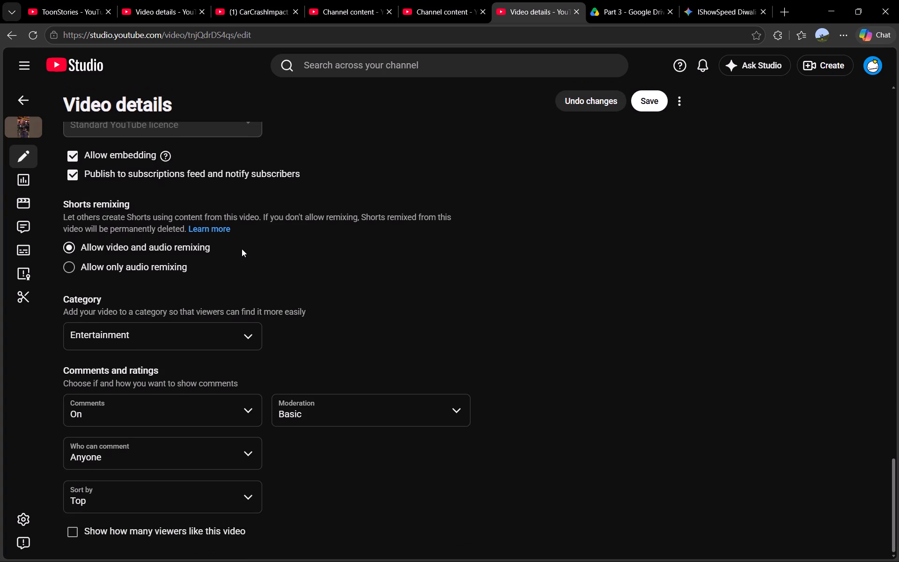
Save the changes to the video details.
scroll(242, 249, up, 7)
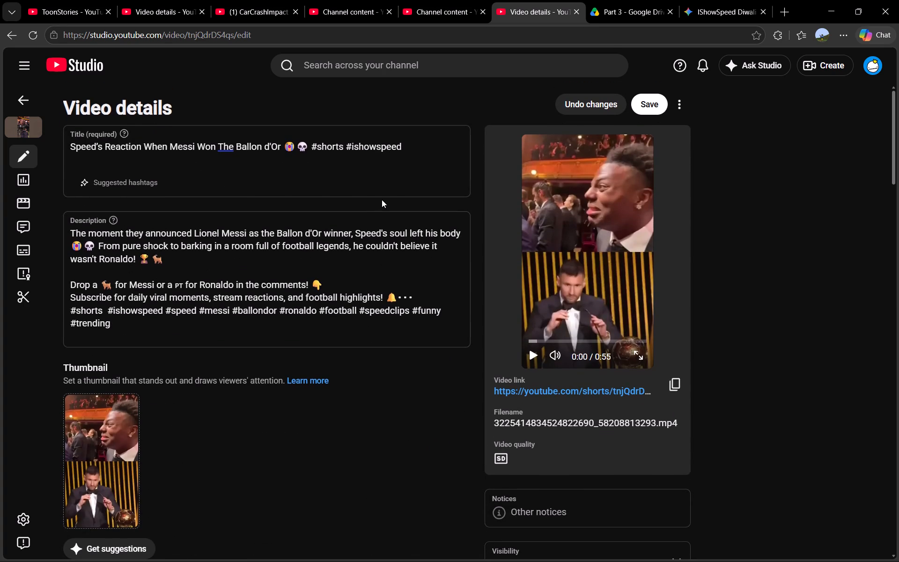
click(651, 99)
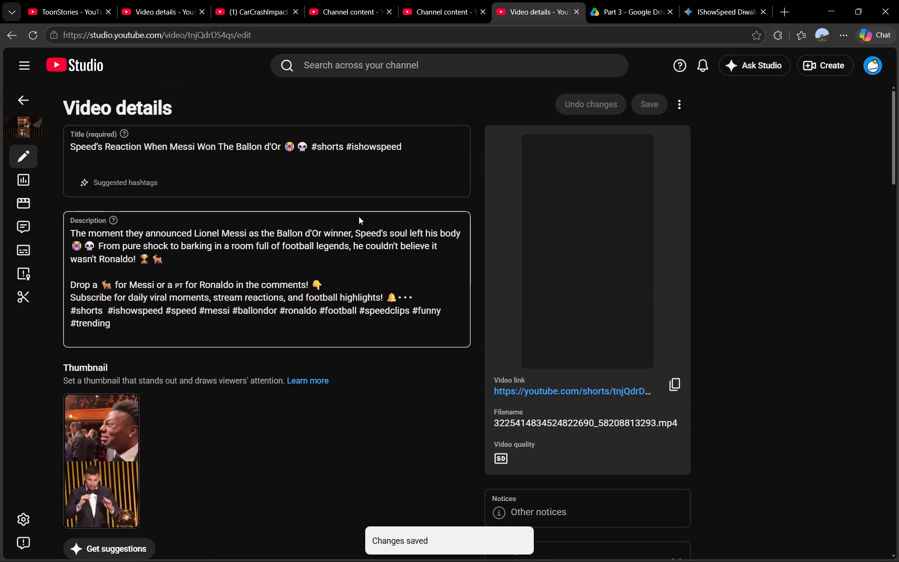
Switch the Ballon d'Or Short's visibility to a scheduled public release and set the date to 31 Oct 2026.
scroll(359, 216, down, 3)
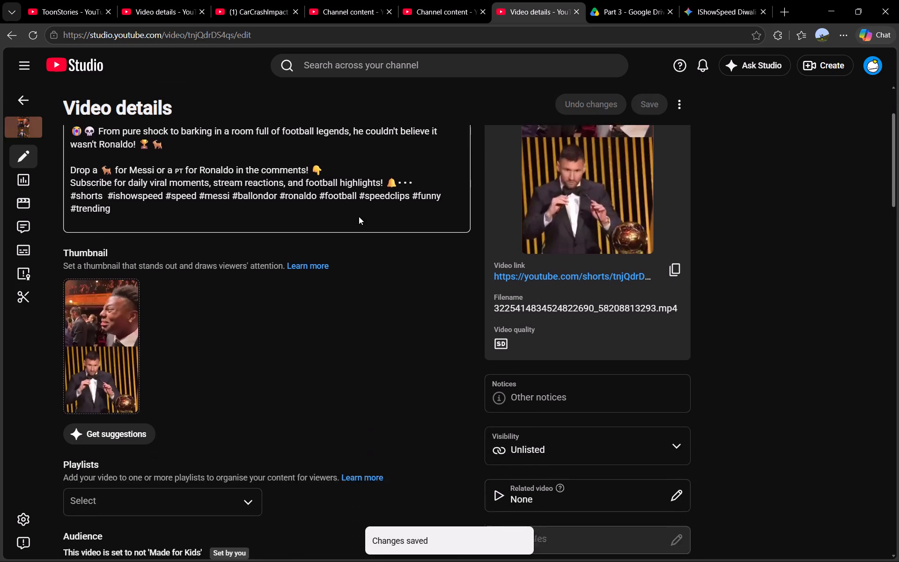
scroll(359, 216, down, 3)
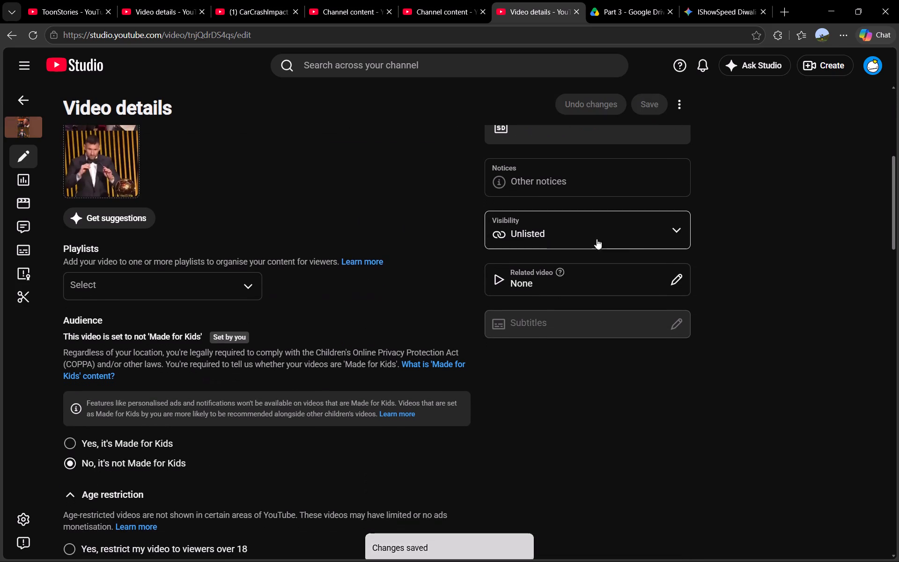
click(671, 232)
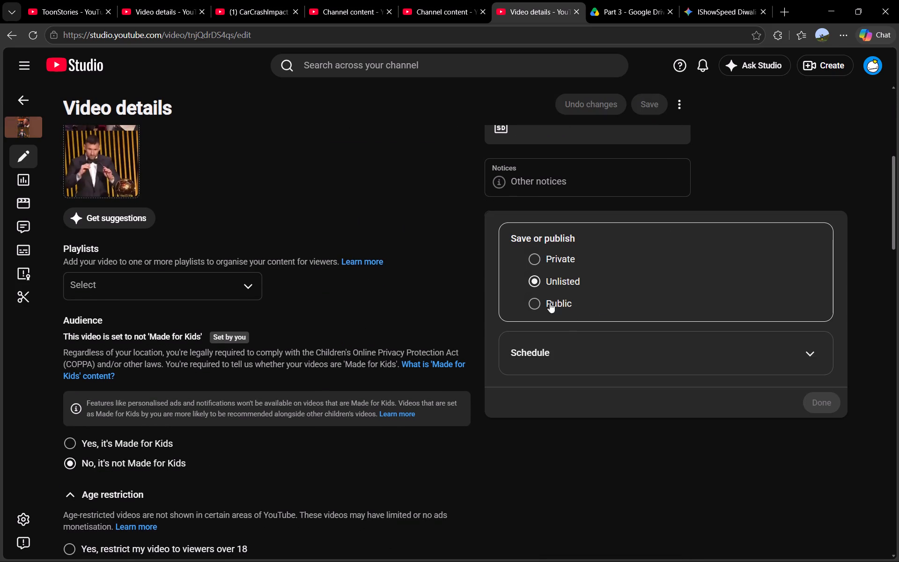
click(535, 309)
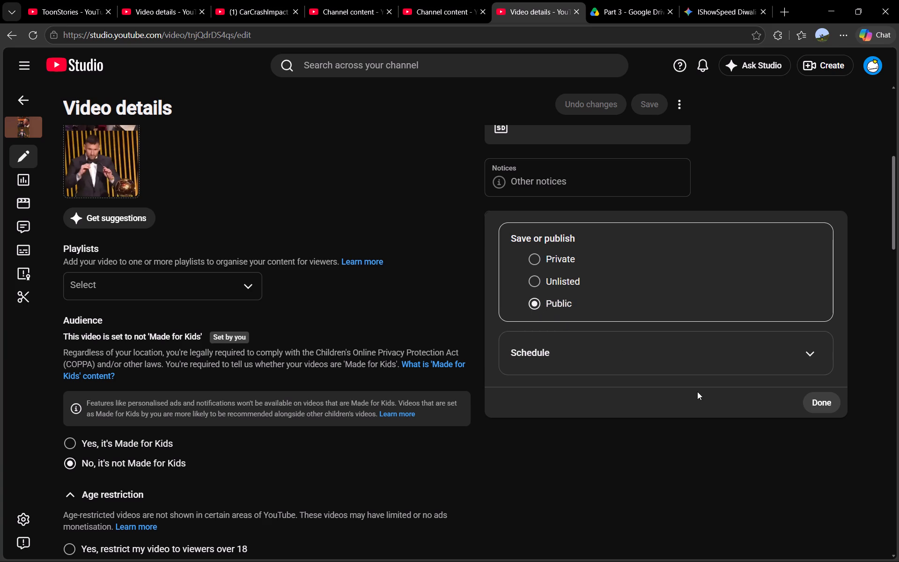
click(722, 356)
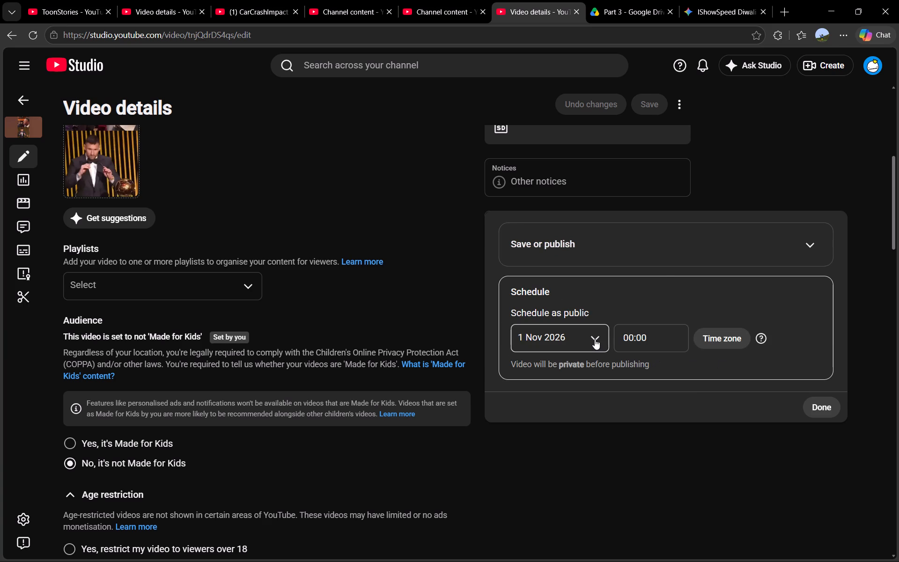
click(595, 339)
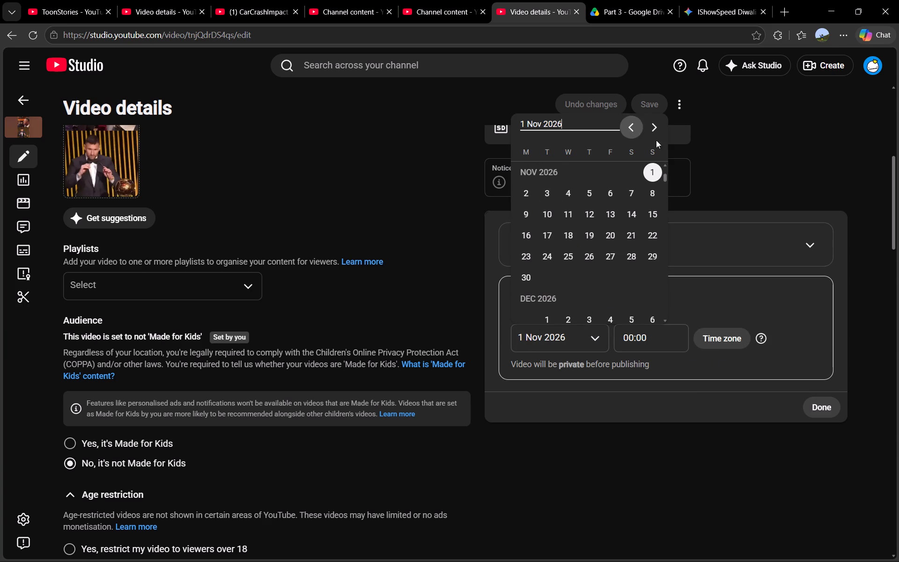
click(630, 133)
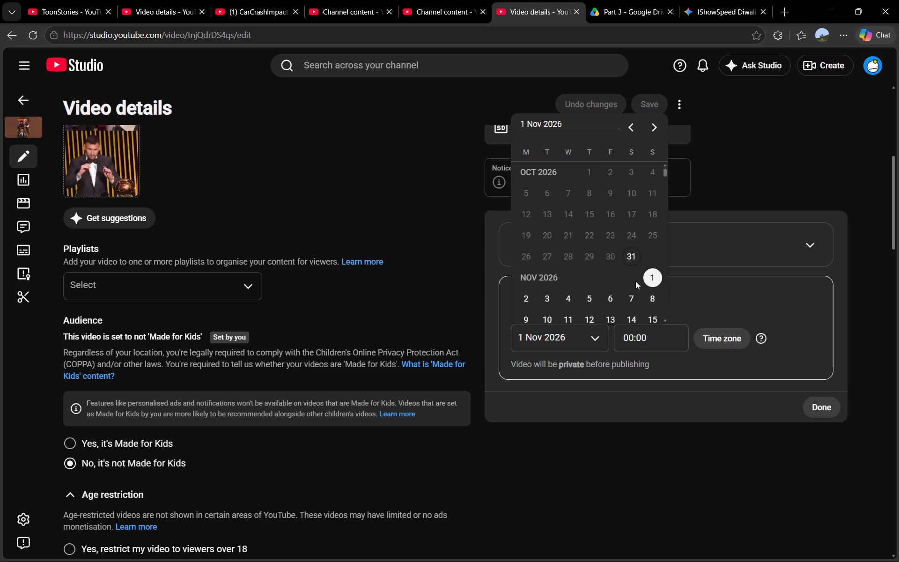
click(628, 258)
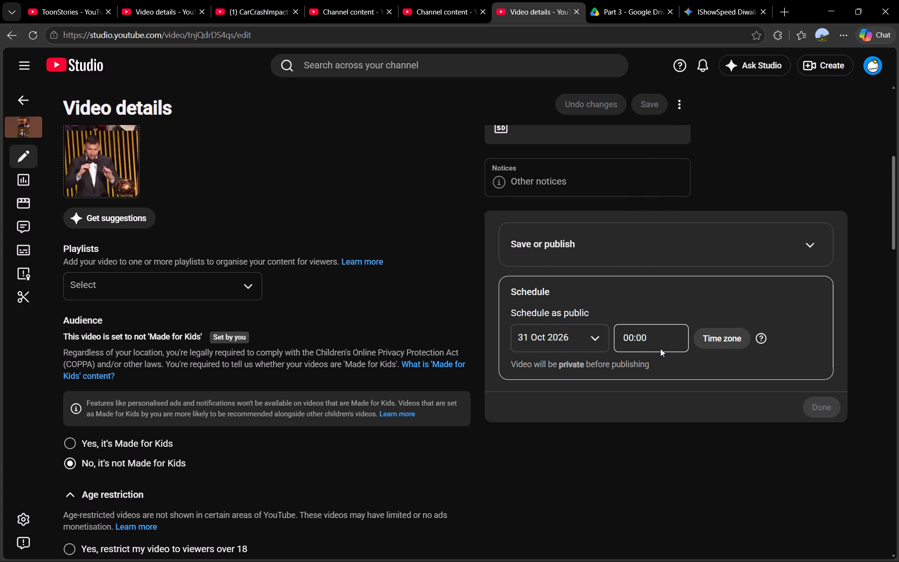
Set the scheduled publishing time to 20:00.
click(647, 335)
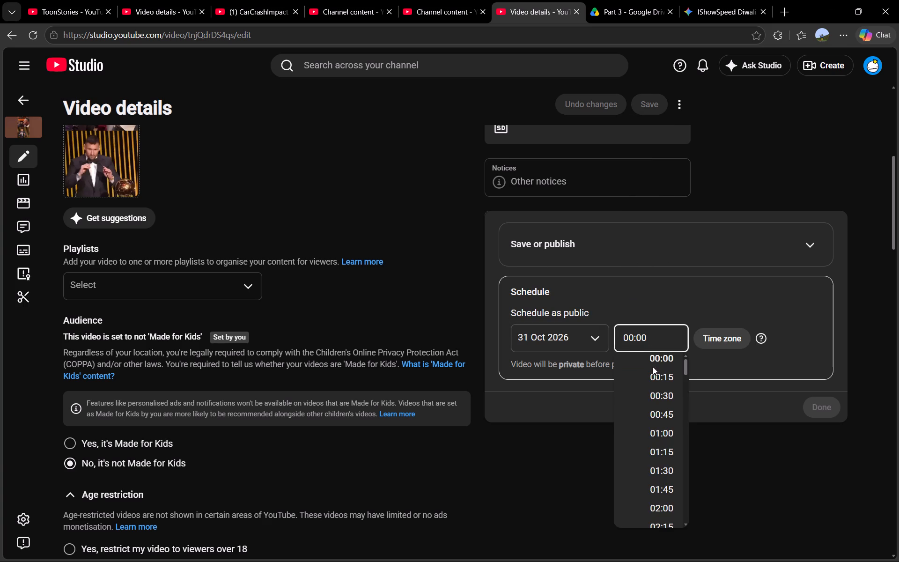
scroll(656, 418, down, 10)
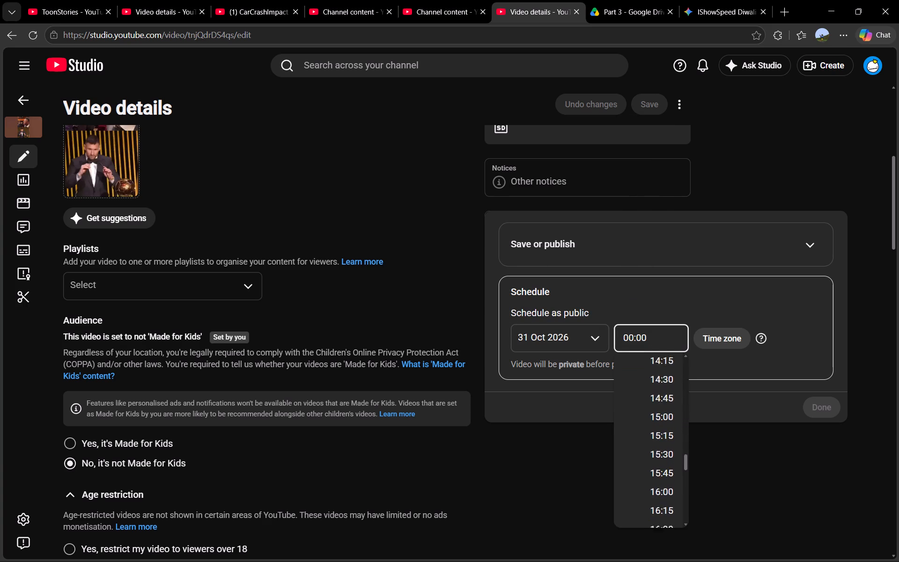
scroll(656, 418, down, 2)
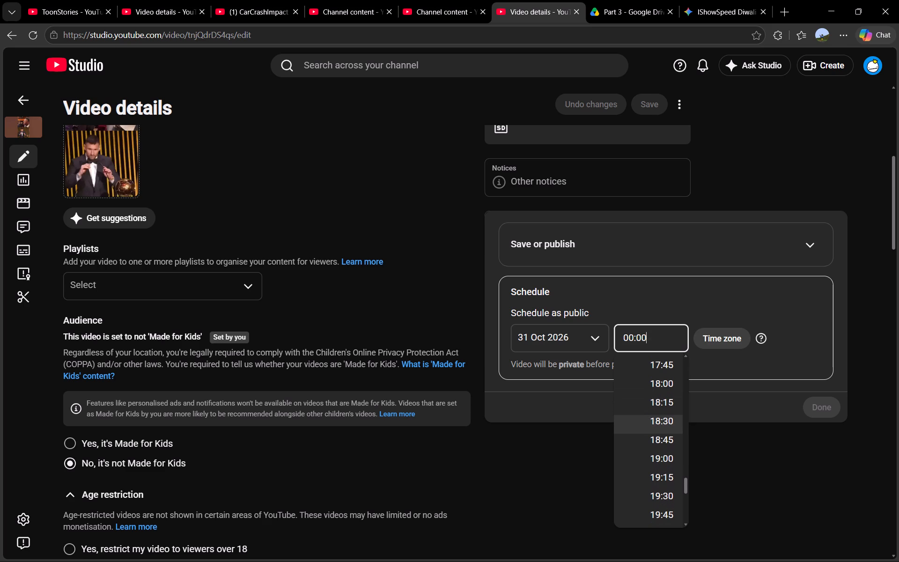
scroll(656, 418, down, 1)
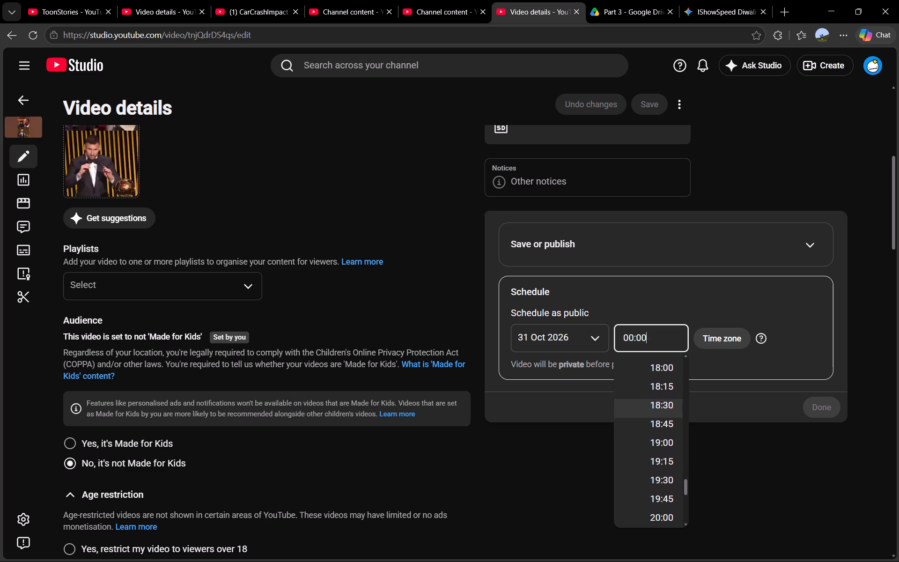
scroll(656, 418, down, 1)
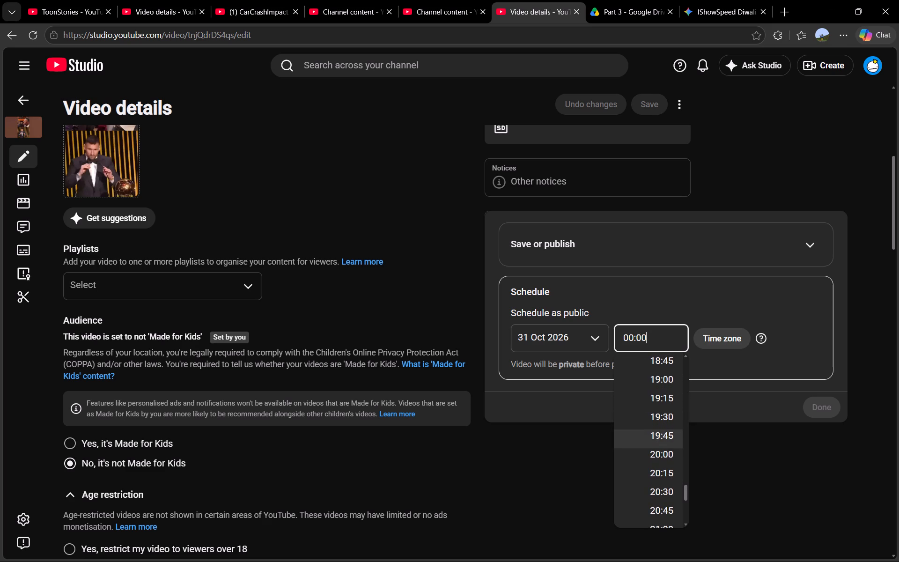
click(653, 457)
Set the schedule's time zone to (GMT+05:30) Kolkata and apply the visibility settings.
click(720, 343)
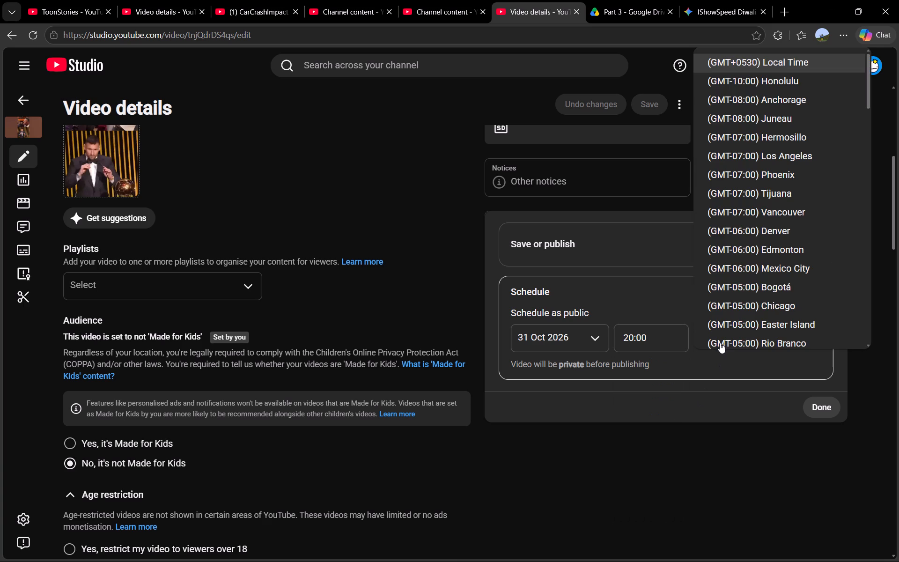
scroll(739, 308, down, 5)
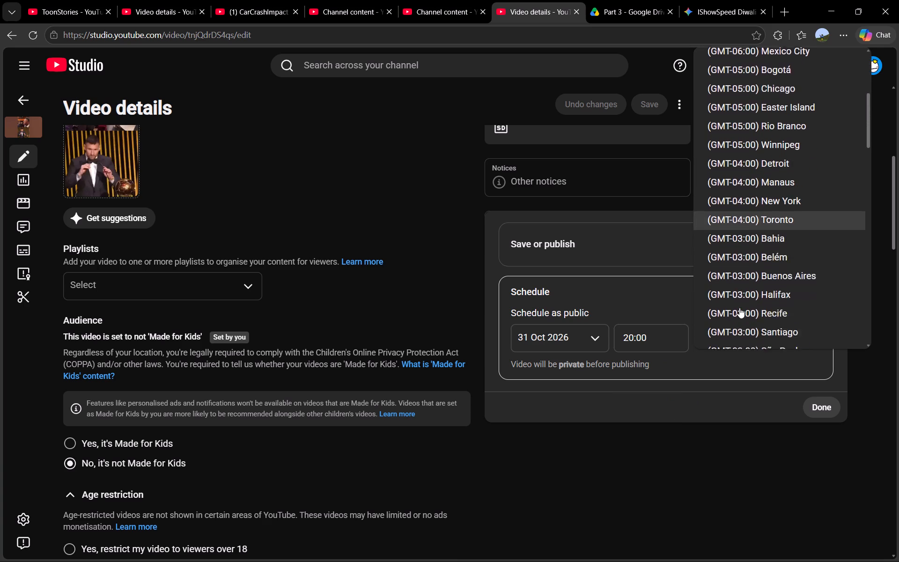
scroll(739, 308, down, 5)
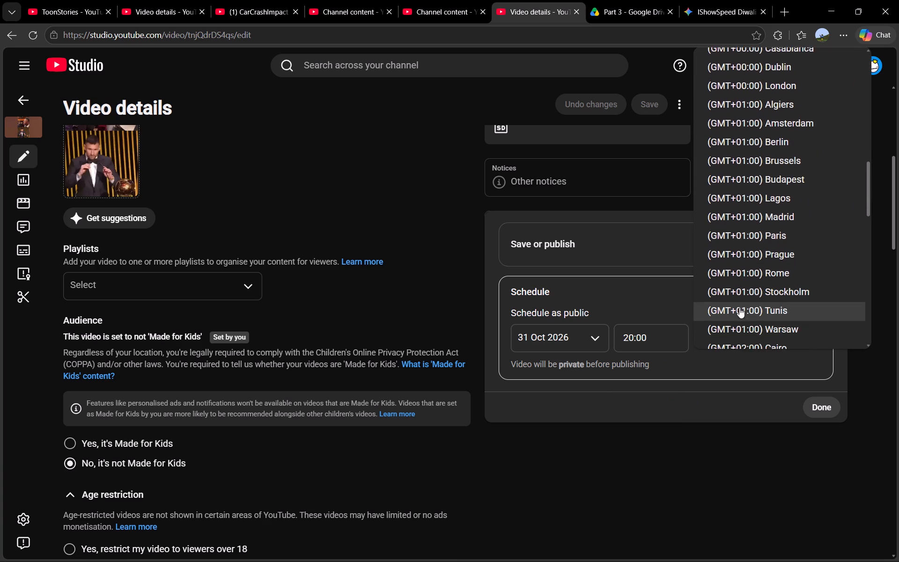
scroll(739, 308, down, 4)
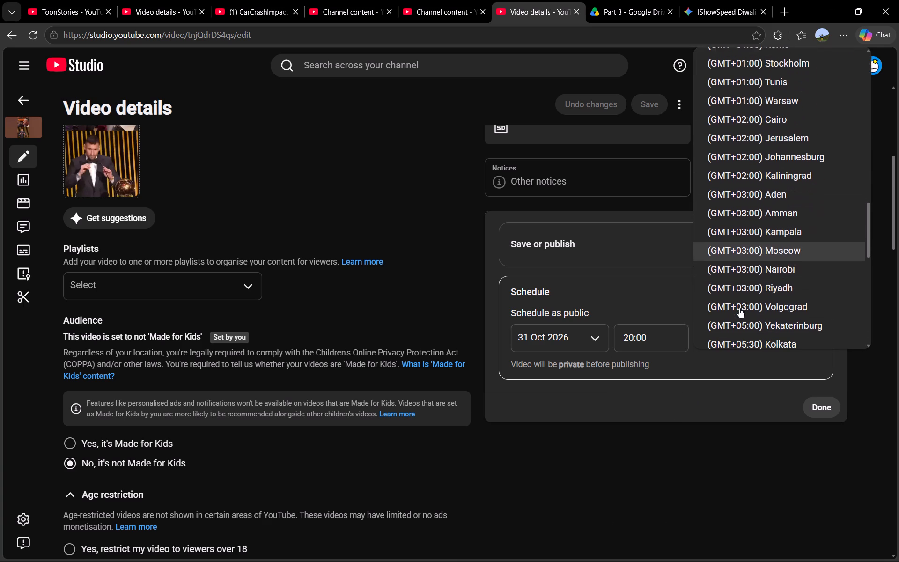
scroll(739, 308, down, 2)
click(772, 252)
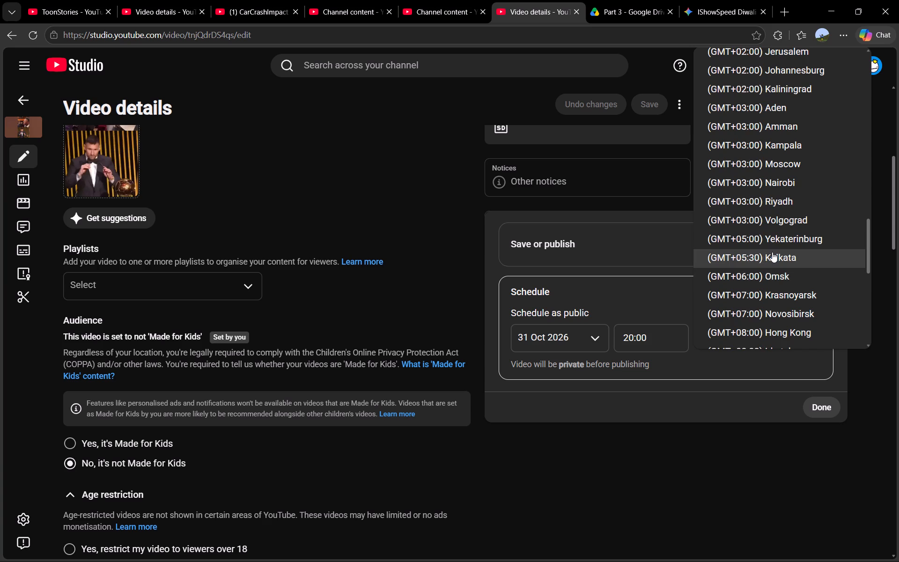
click(813, 404)
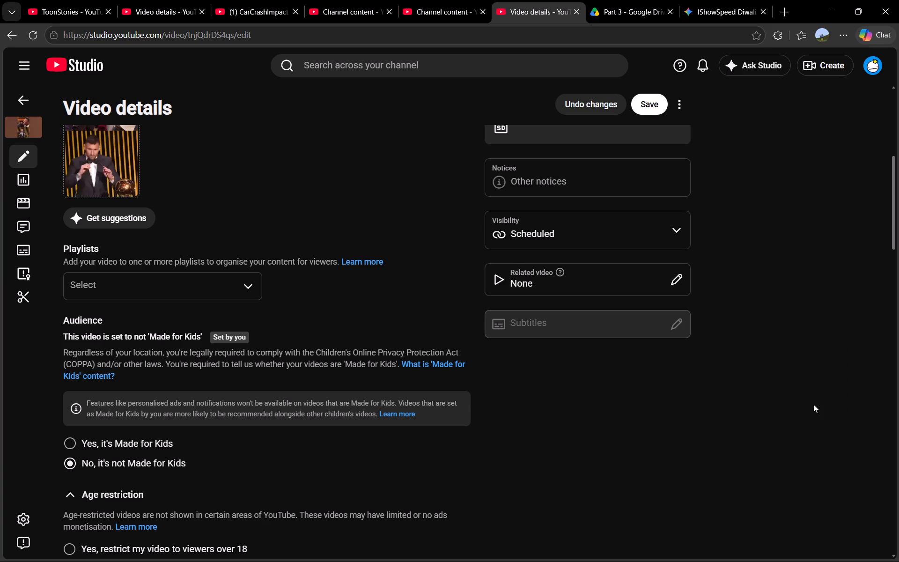
Save the Short's scheduled visibility.
scroll(680, 420, right, 1)
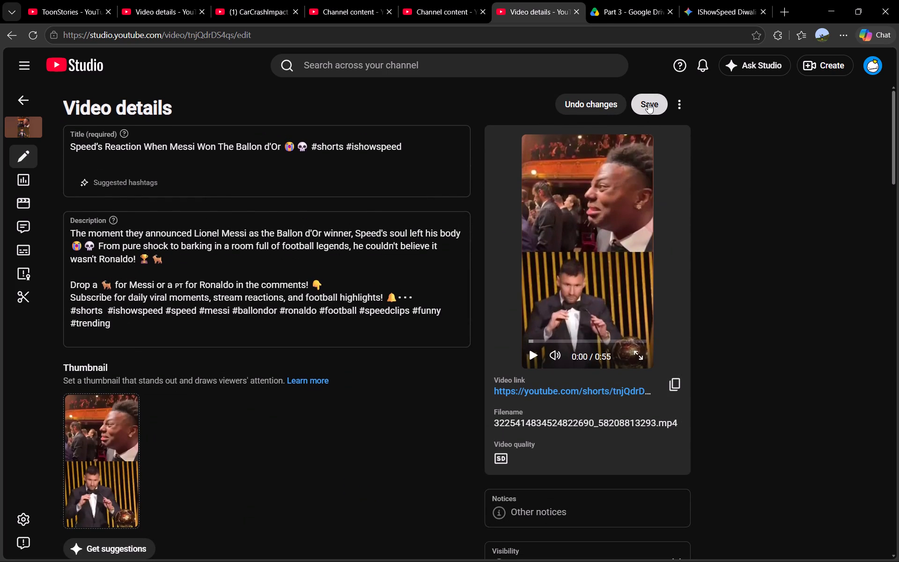
click(648, 103)
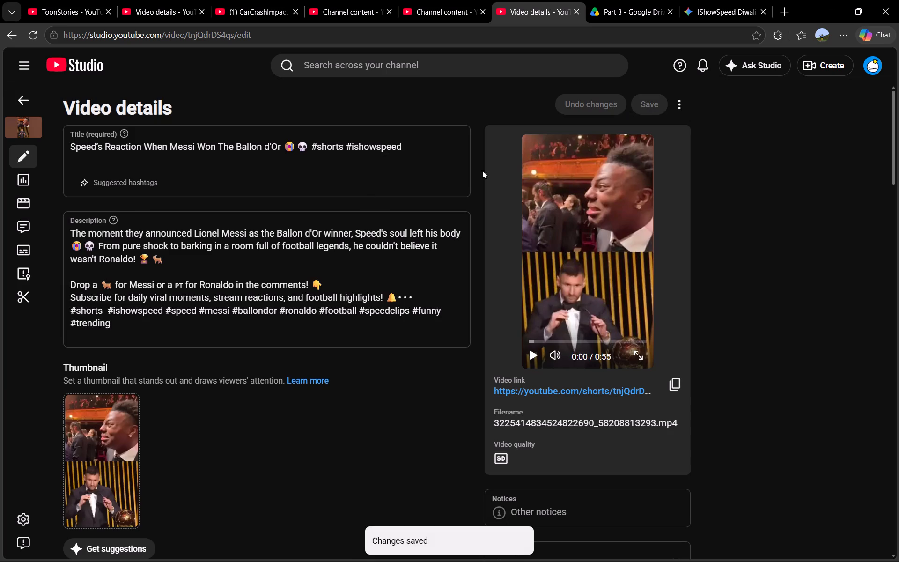
Reload the Skewed channel's Shorts list to check the Ballon d'Or Short's entry.
click(443, 10)
click(383, 0)
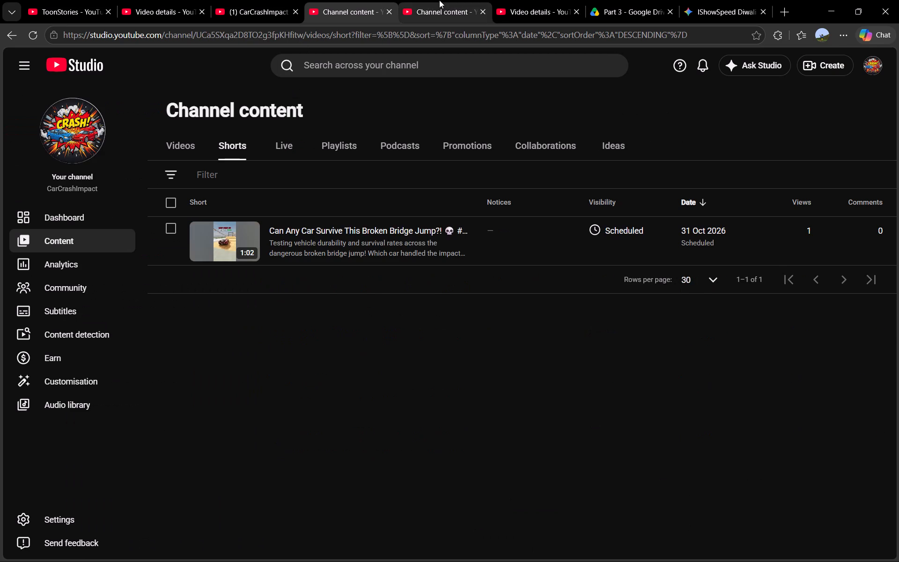
click(439, 0)
click(37, 40)
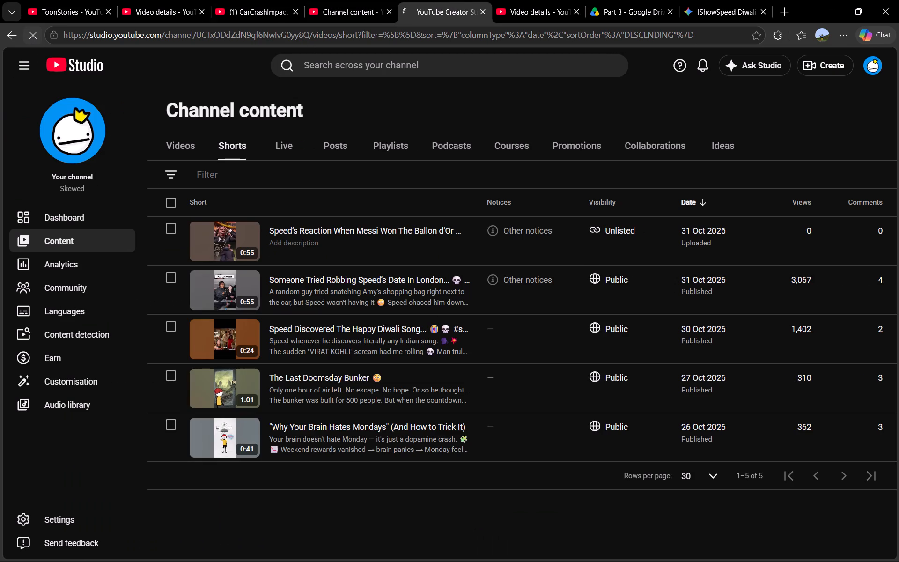
Close the Ballon d'Or Short's video details page.
click(574, 13)
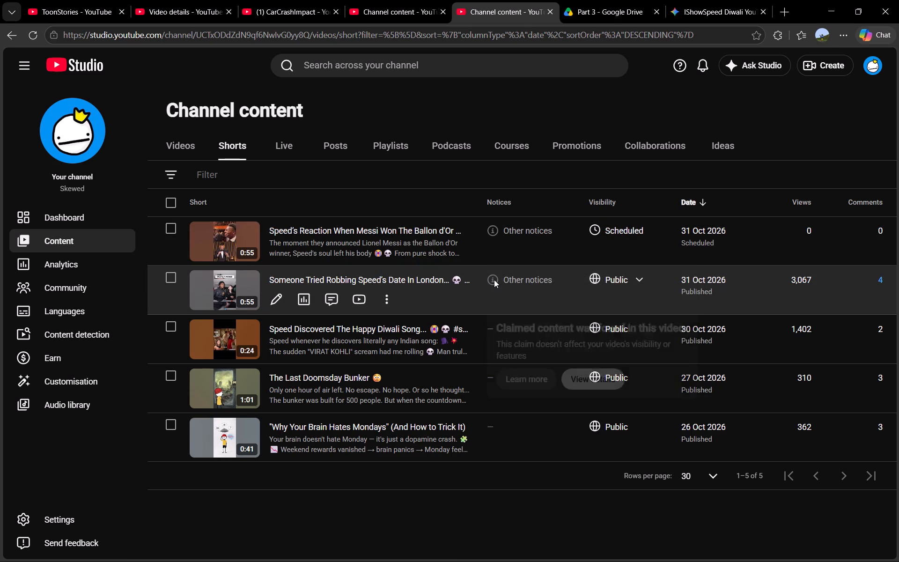
Examine the copyright claim overviews of the "Someone Tried Robbing Speed's Date" Short and the Ballon d'Or Short.
click(575, 380)
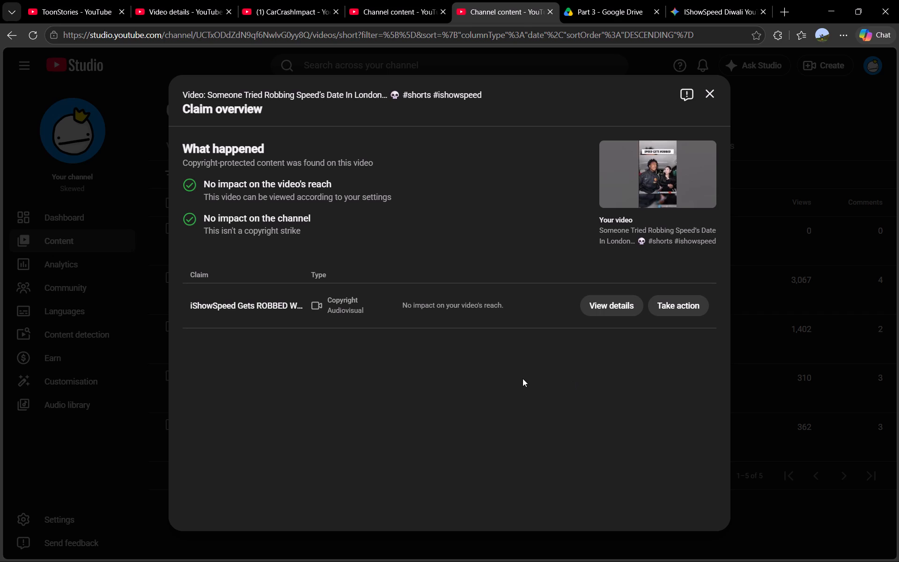
click(709, 93)
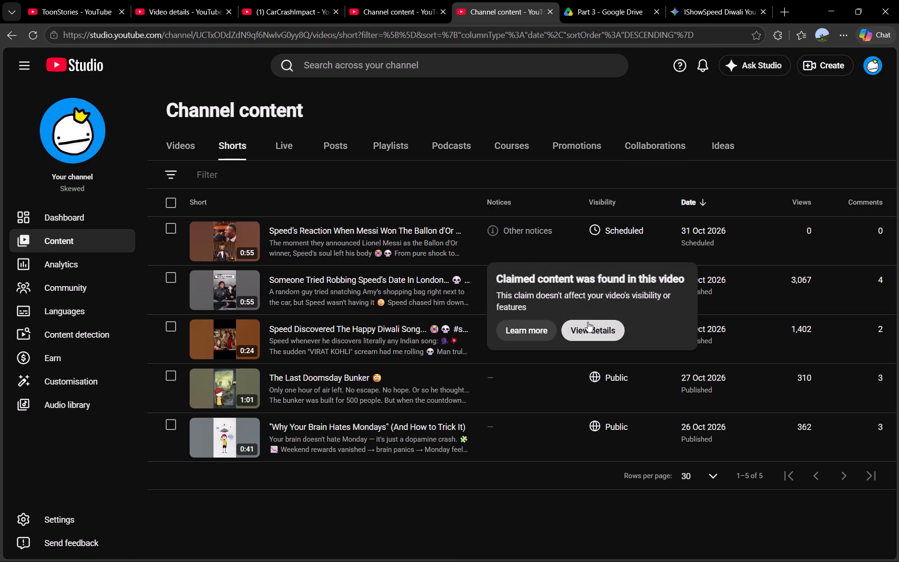
click(588, 322)
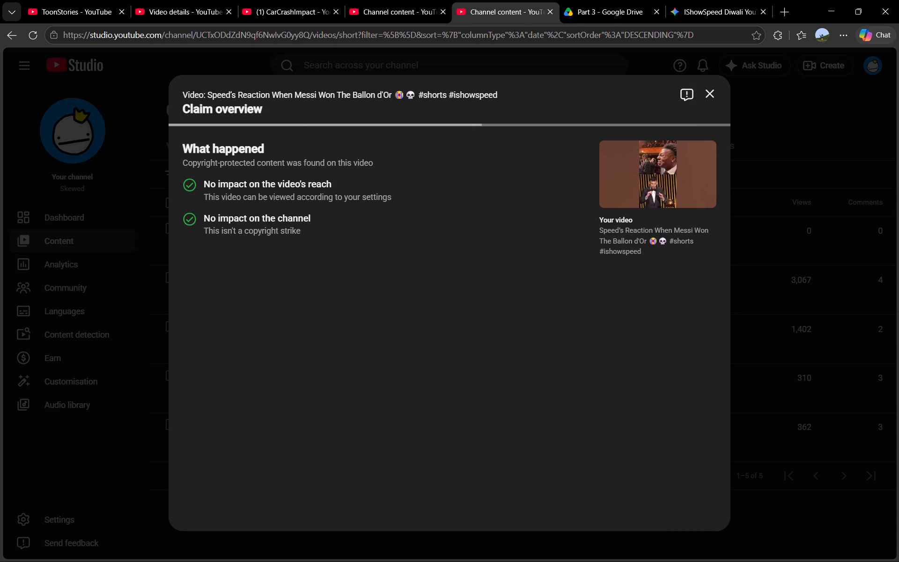
click(707, 102)
scroll(635, 253, up, 2)
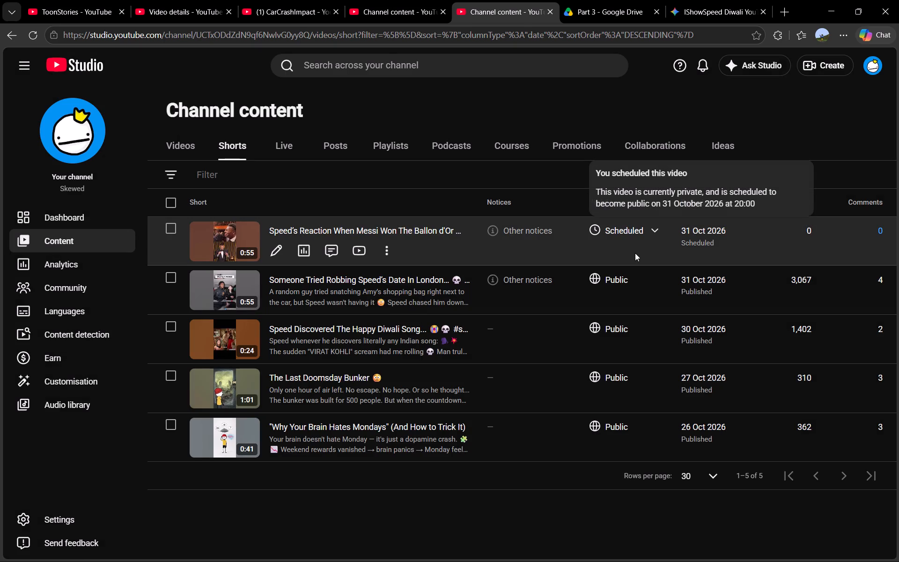
scroll(635, 253, up, 3)
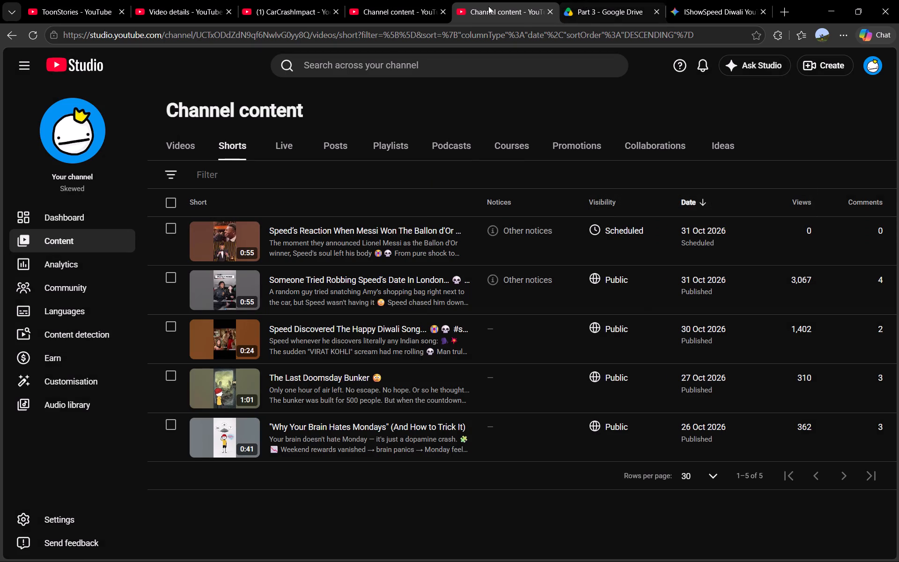
Close the "Part 3" Google Drive page.
click(652, 14)
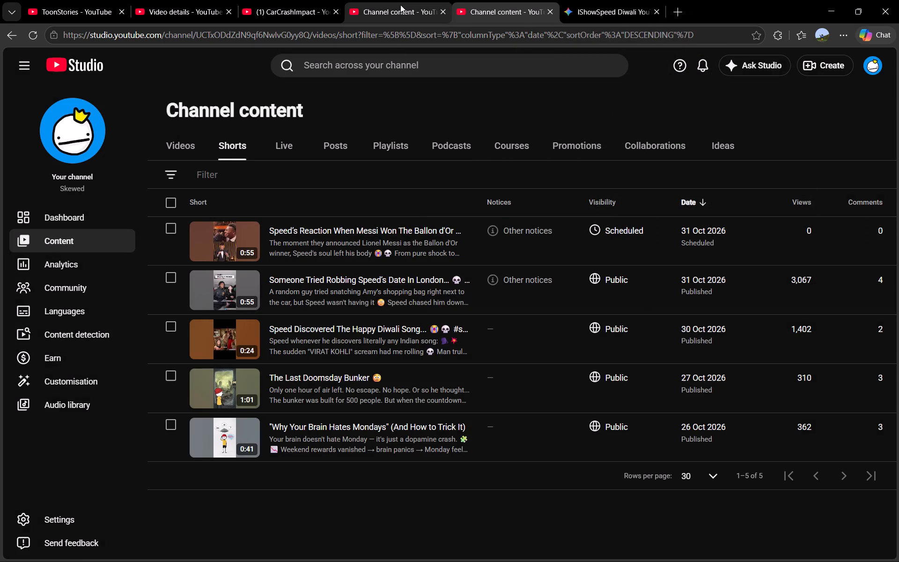
Reload the CarCrashImpact channel's Shorts list to check the scheduled bridge jump Short.
click(400, 5)
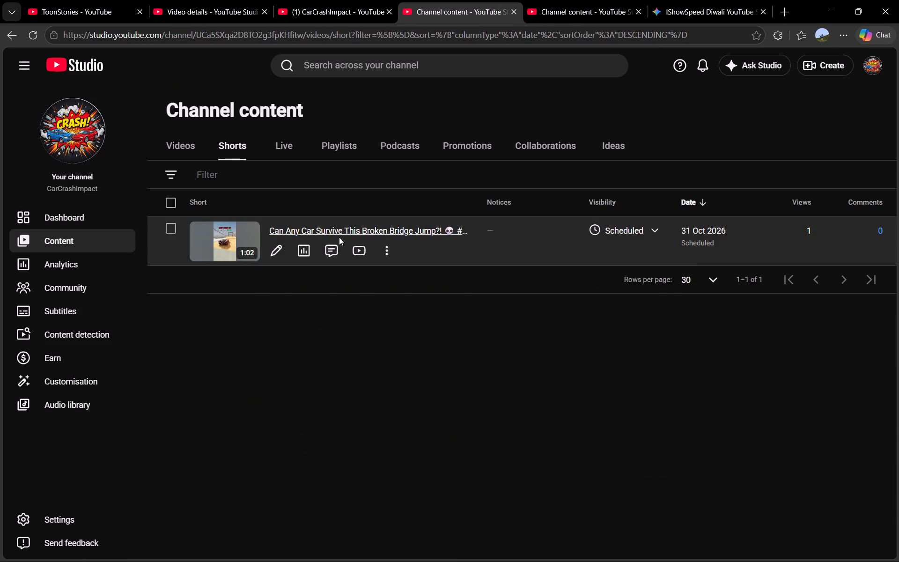
click(35, 31)
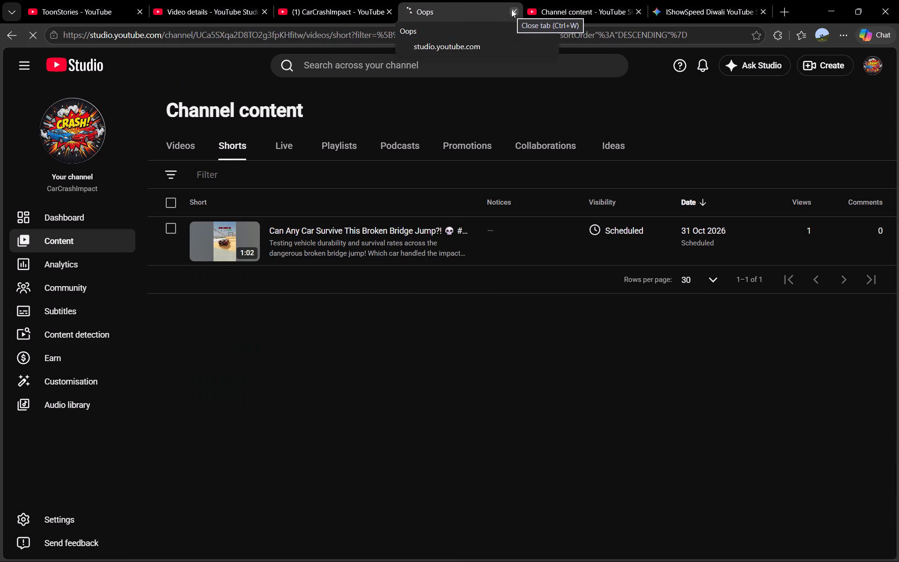
Close the CarCrashImpact public channel page and its Studio content list.
click(335, 7)
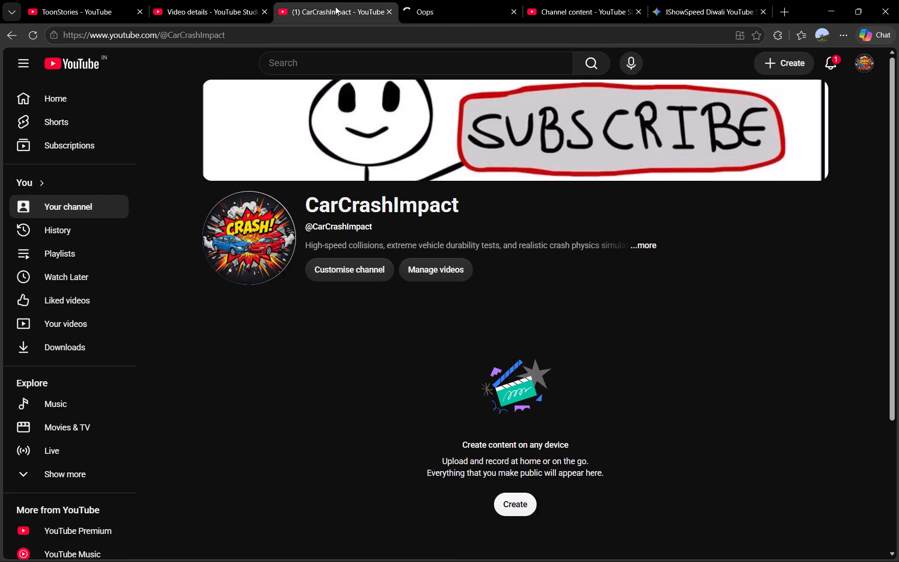
click(385, 13)
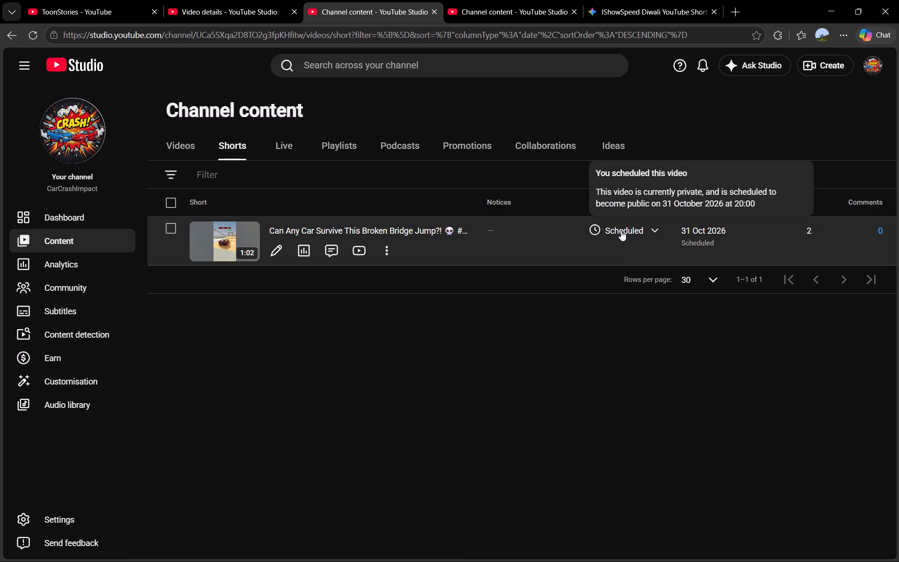
click(433, 8)
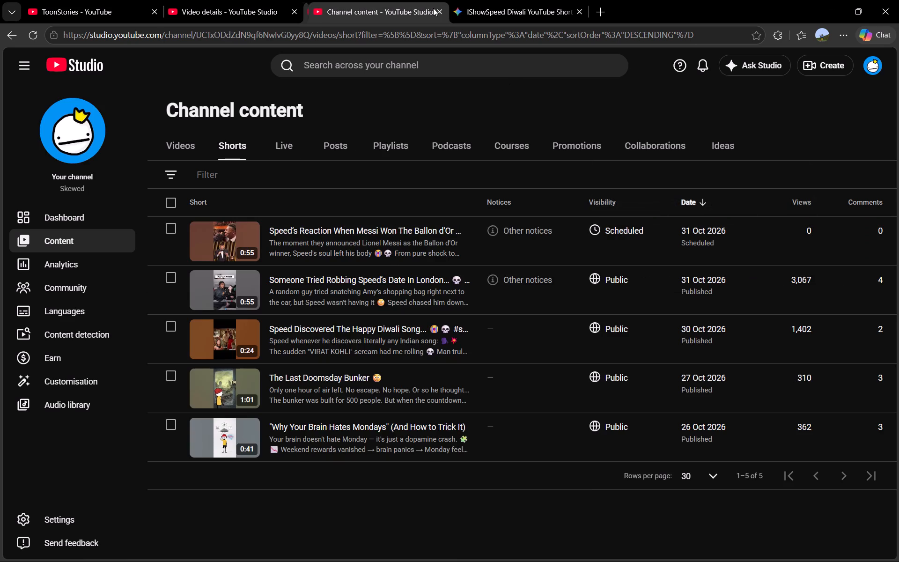
Append the hashtags "#kids #story" to the title of the "The Halloween Prank That Went Too Far!" video.
click(245, 0)
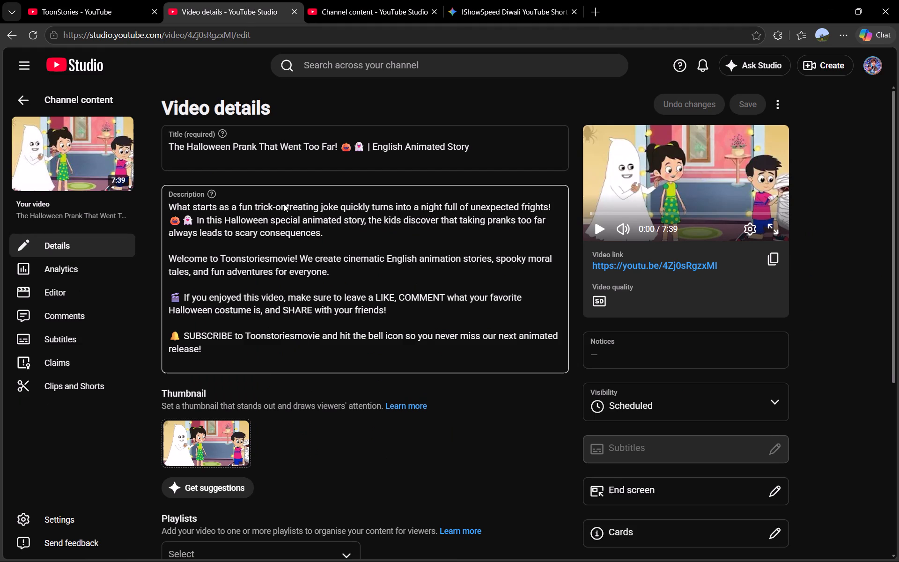
scroll(284, 204, down, 3)
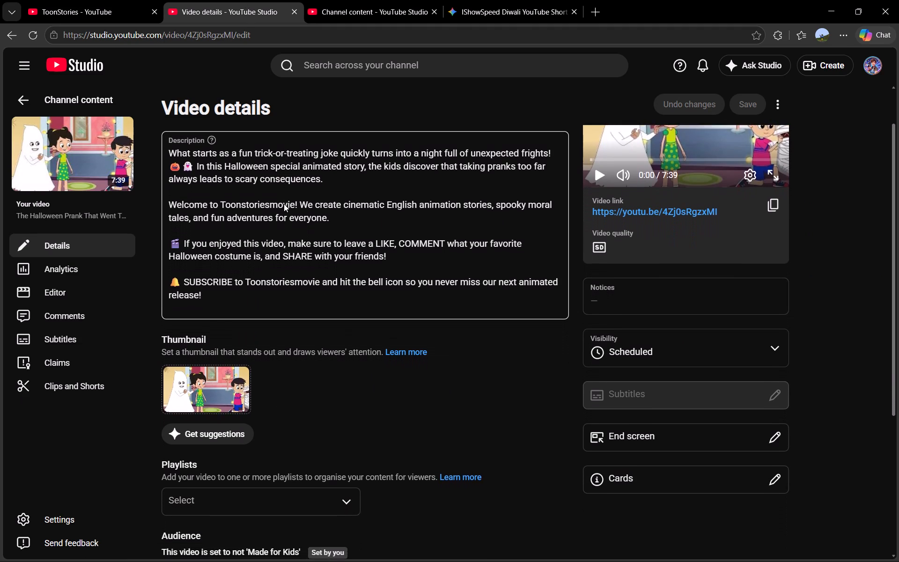
scroll(284, 204, down, 4)
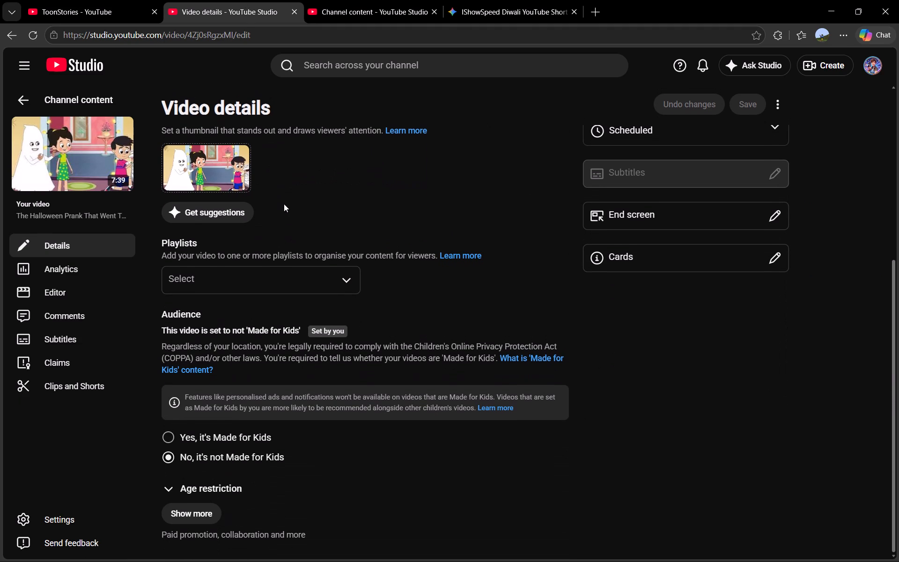
scroll(284, 204, up, 6)
click(484, 151)
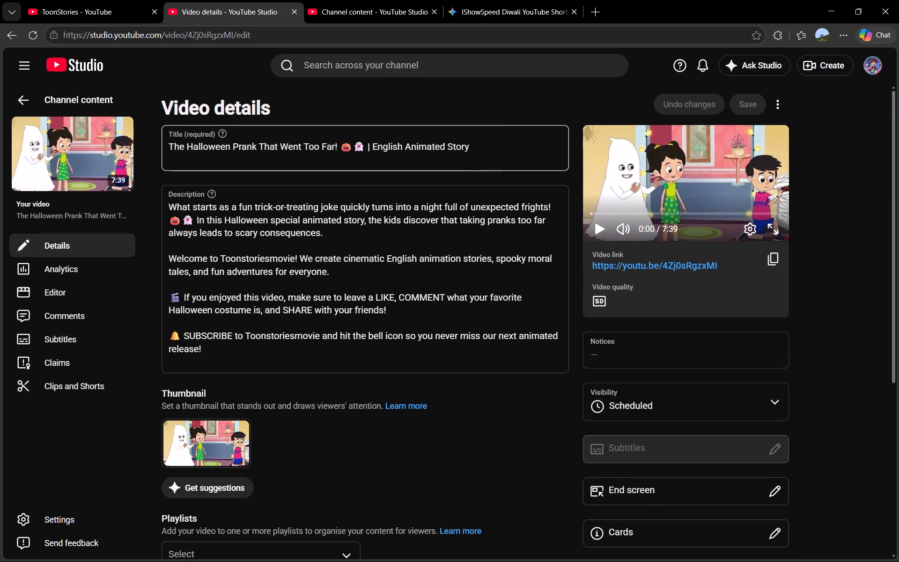
text(#kids)
key(space)
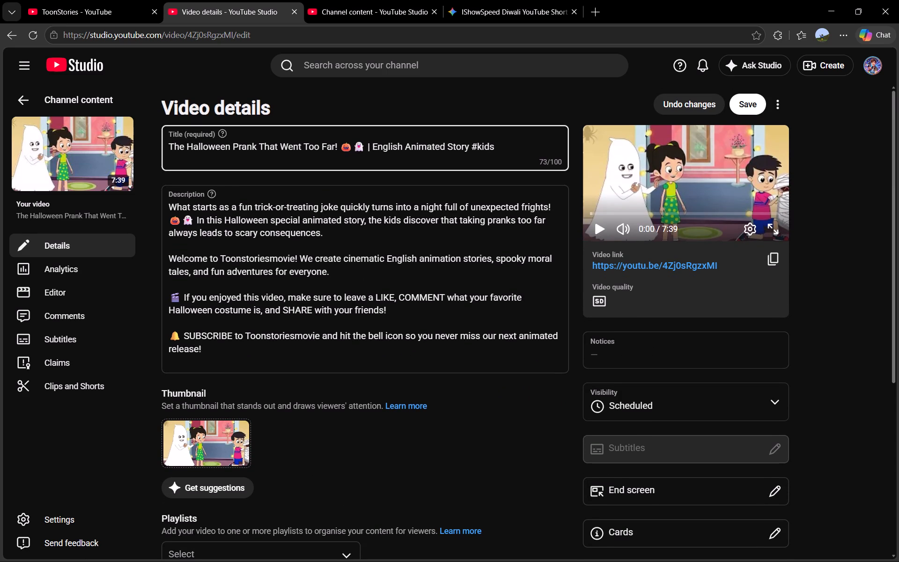
text(#s)
key(r)
key(BackSpace)
text(tory)
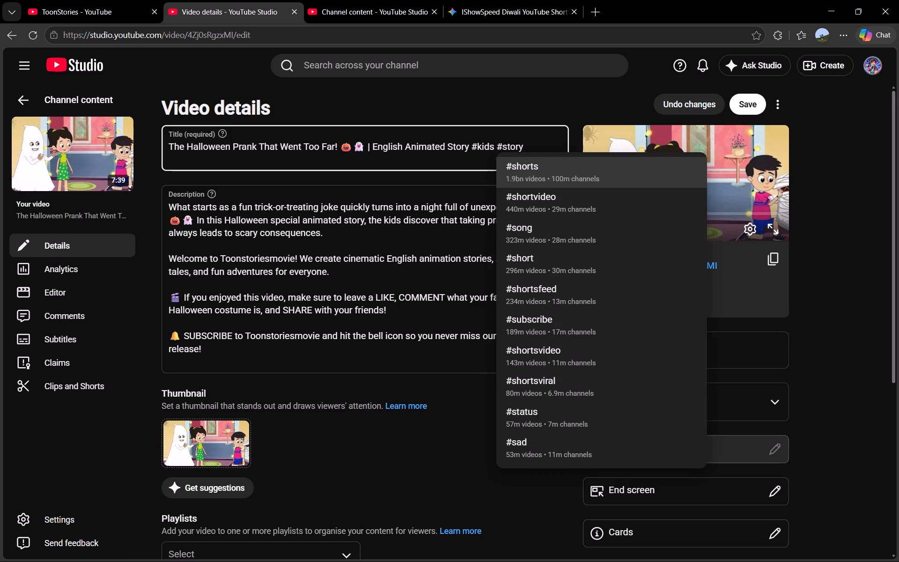
click(531, 139)
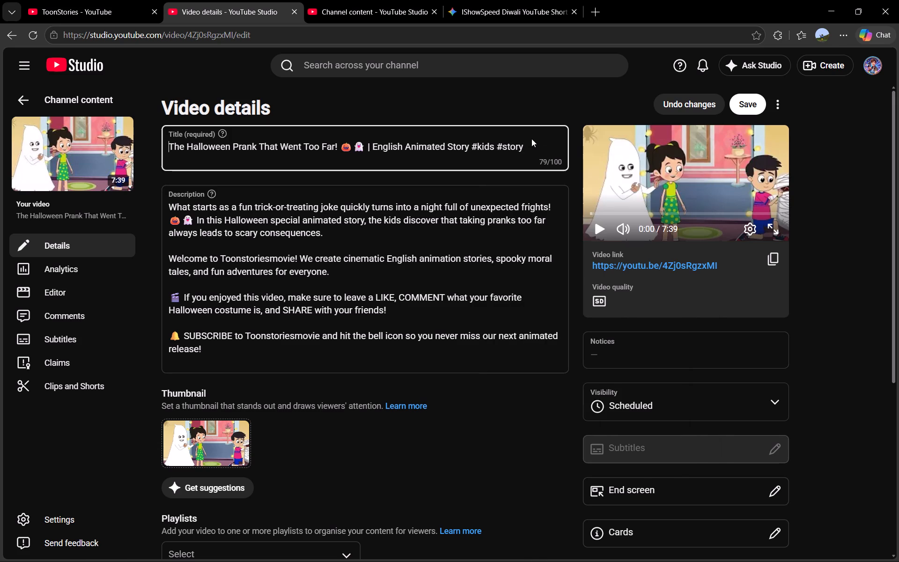
click(527, 147)
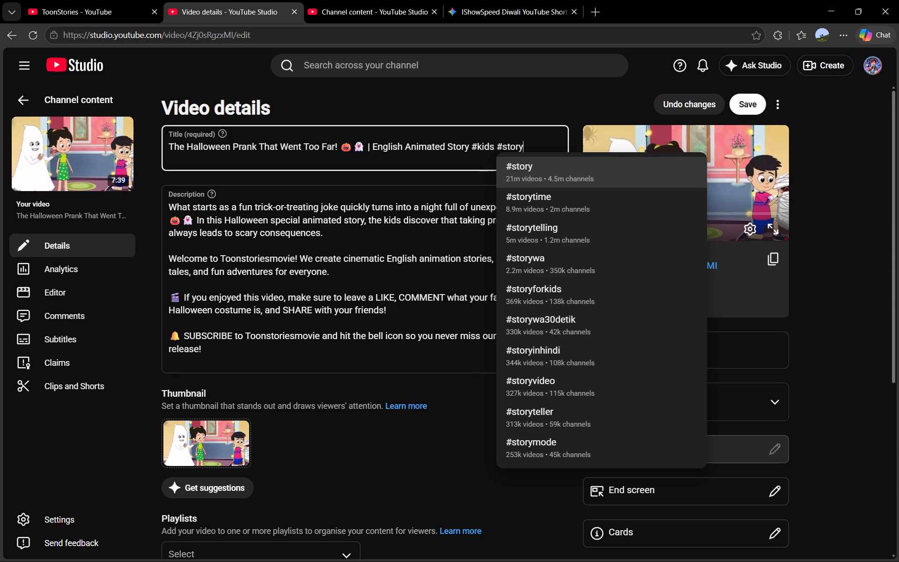
click(529, 168)
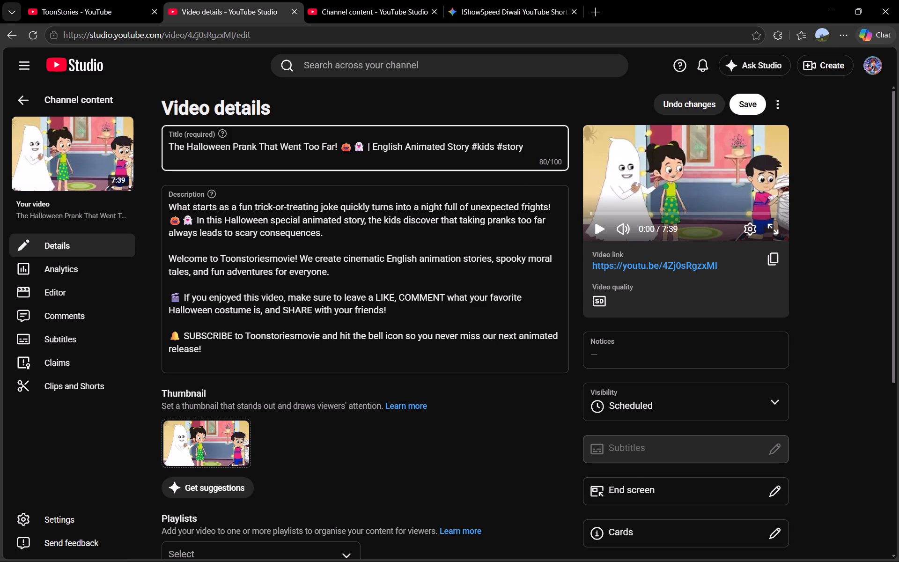
Check the Halloween prank video's publishing schedule and save the title change.
scroll(478, 218, down, 4)
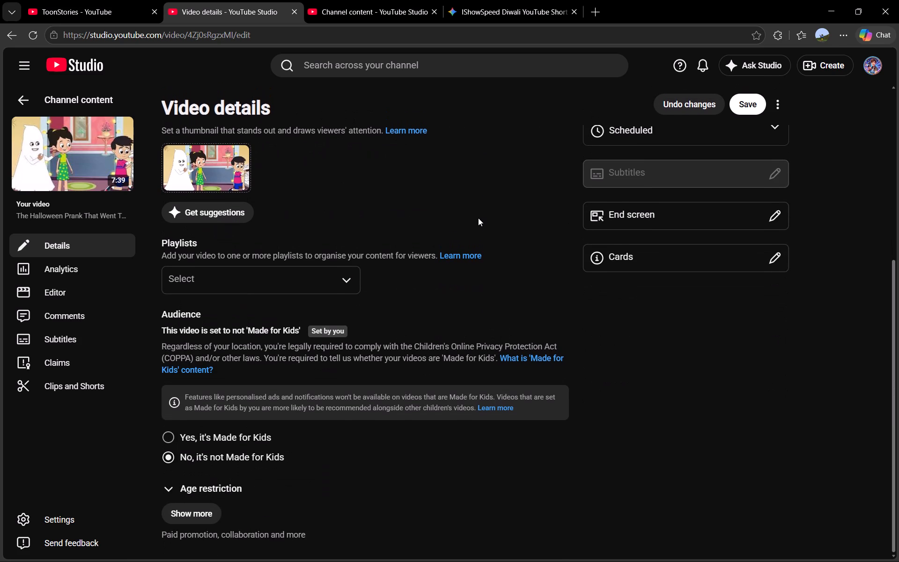
scroll(478, 218, down, 2)
scroll(421, 288, up, 2)
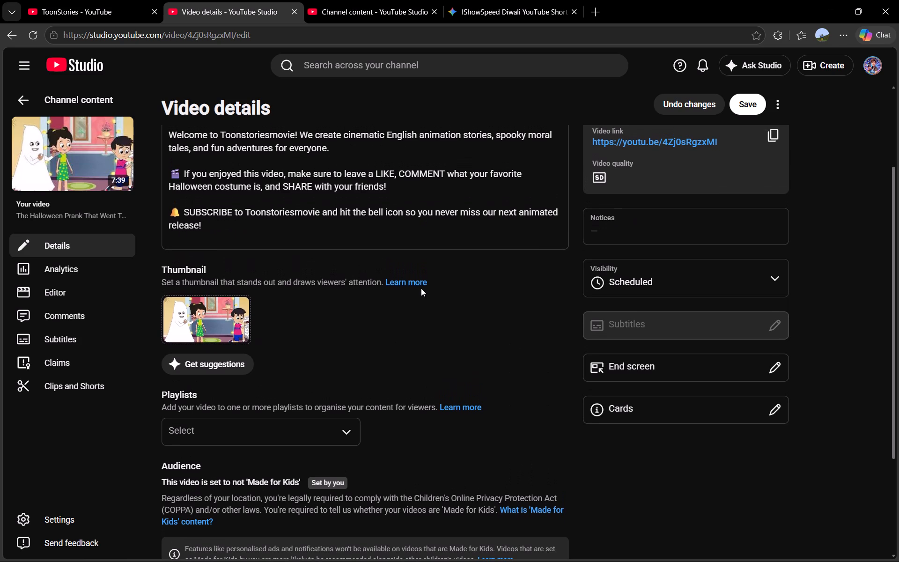
click(659, 294)
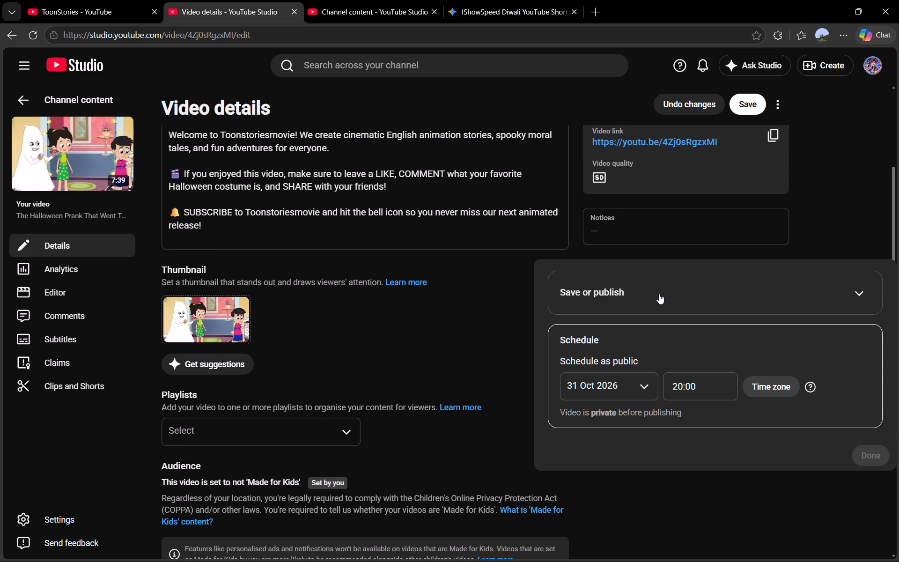
click(751, 100)
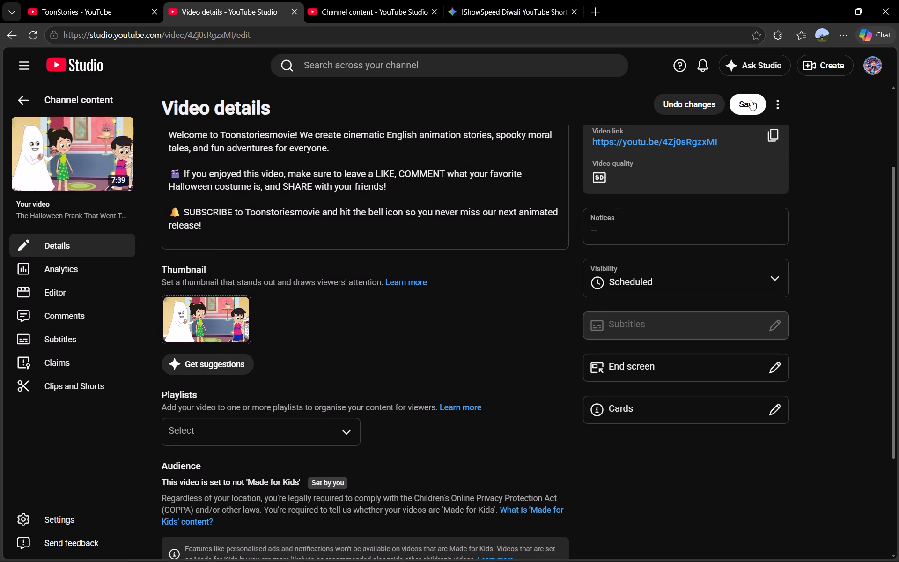
click(751, 100)
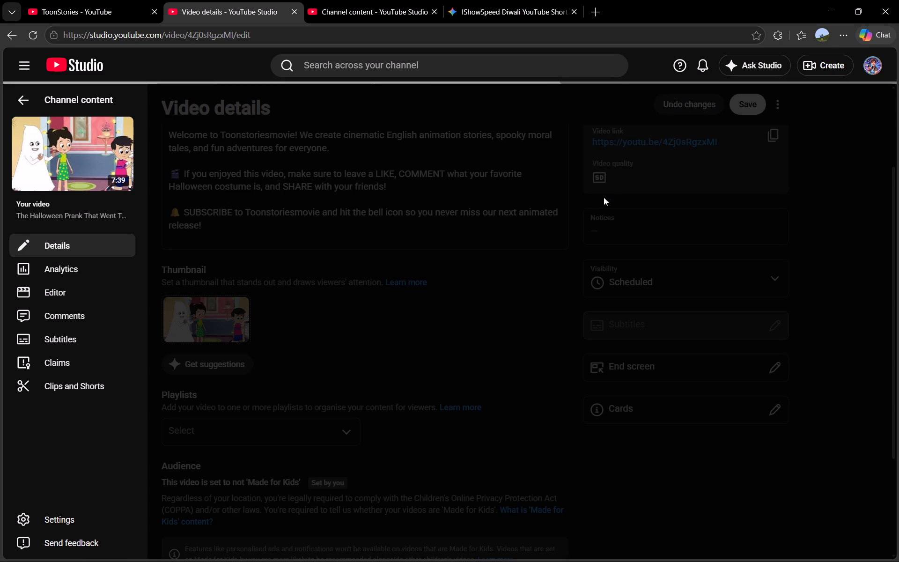
scroll(483, 214, up, 3)
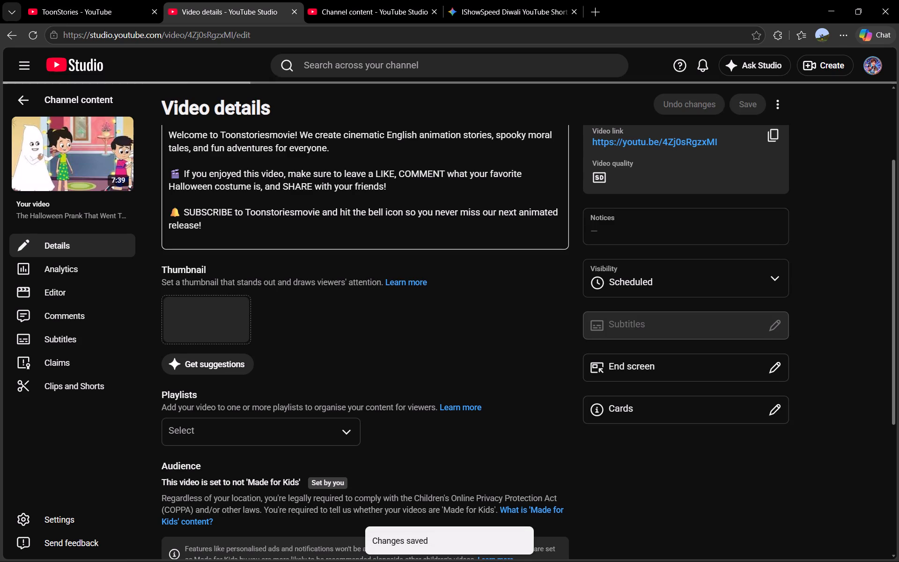